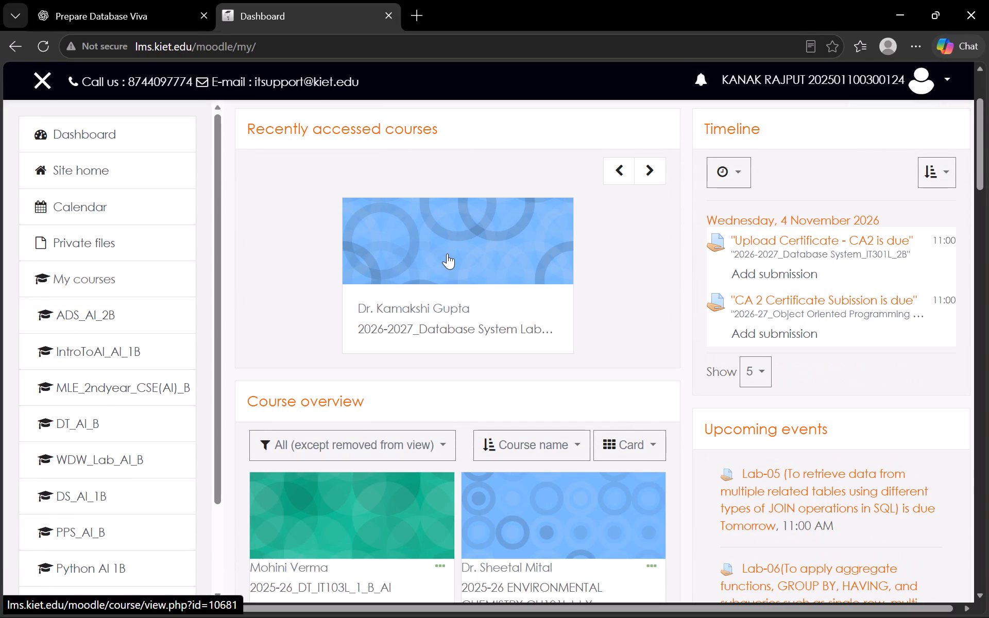
Open the LAB-07 assignment on database views and indexes in the 2026-2027 Database System Lab course.
left_click(453, 252)
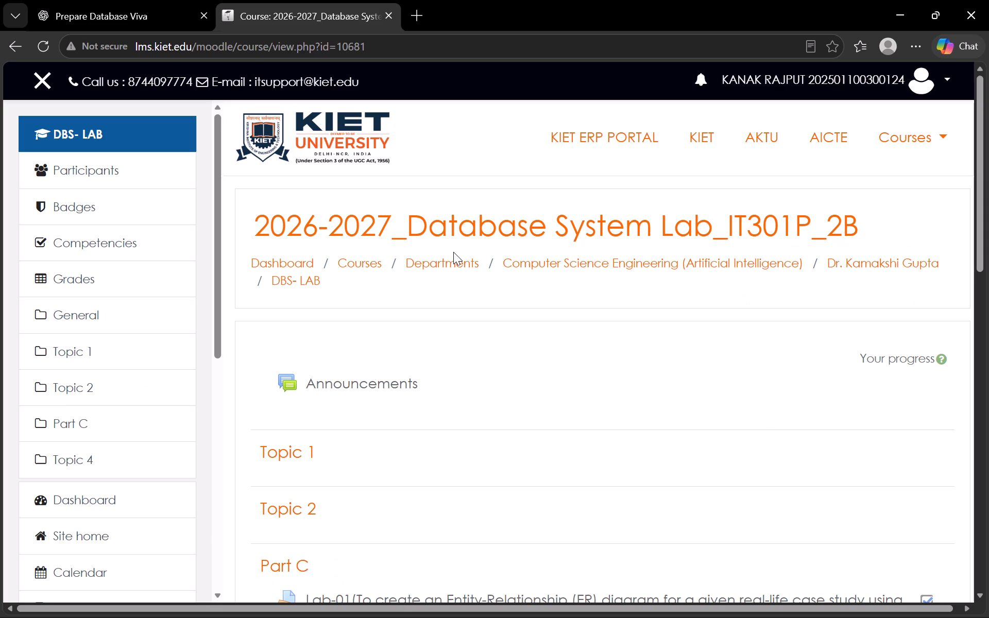
scroll(625, 333, "down", 5)
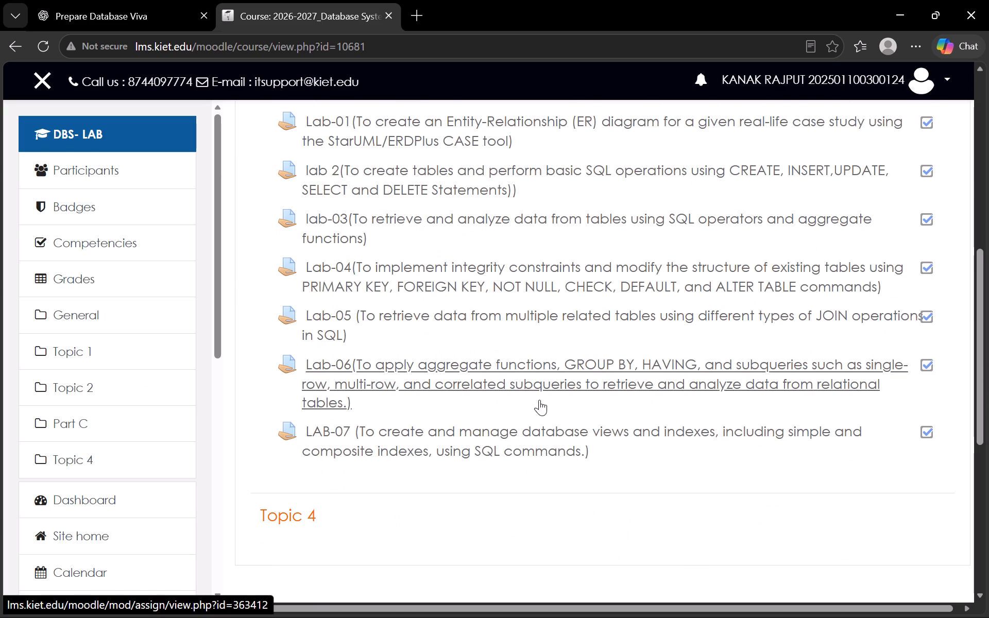
left_click(542, 426)
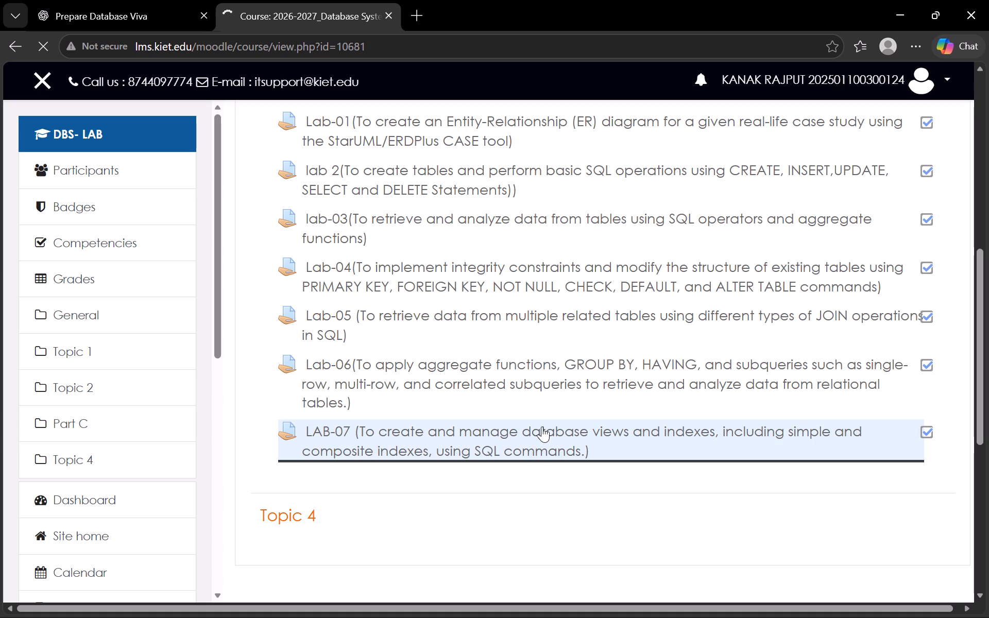
Download the submitted LAB7.pdf from the assignment's file submissions and open it.
scroll(476, 375, "down", 2)
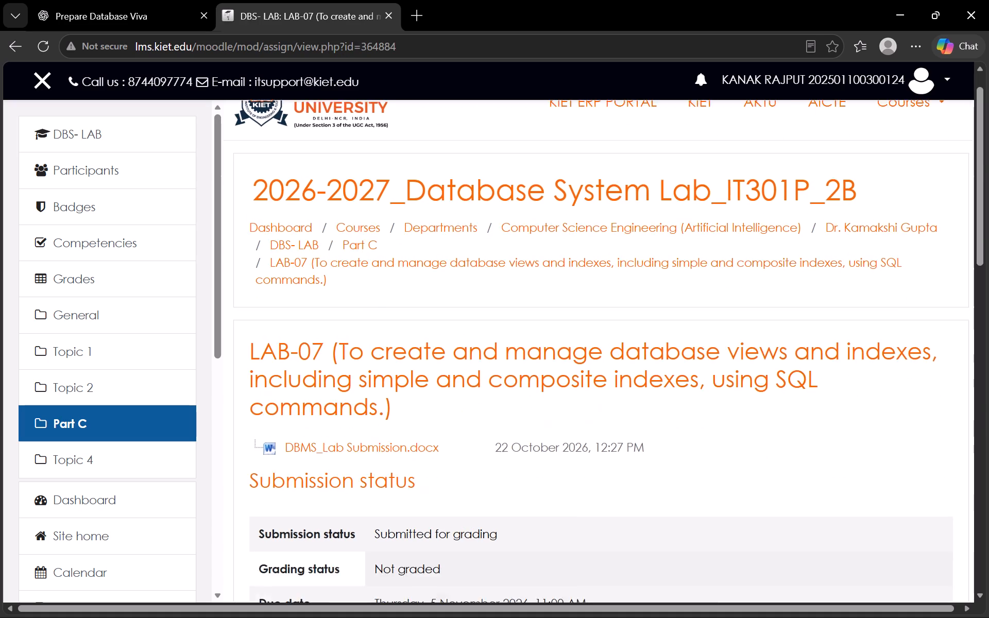
scroll(476, 375, "down", 3)
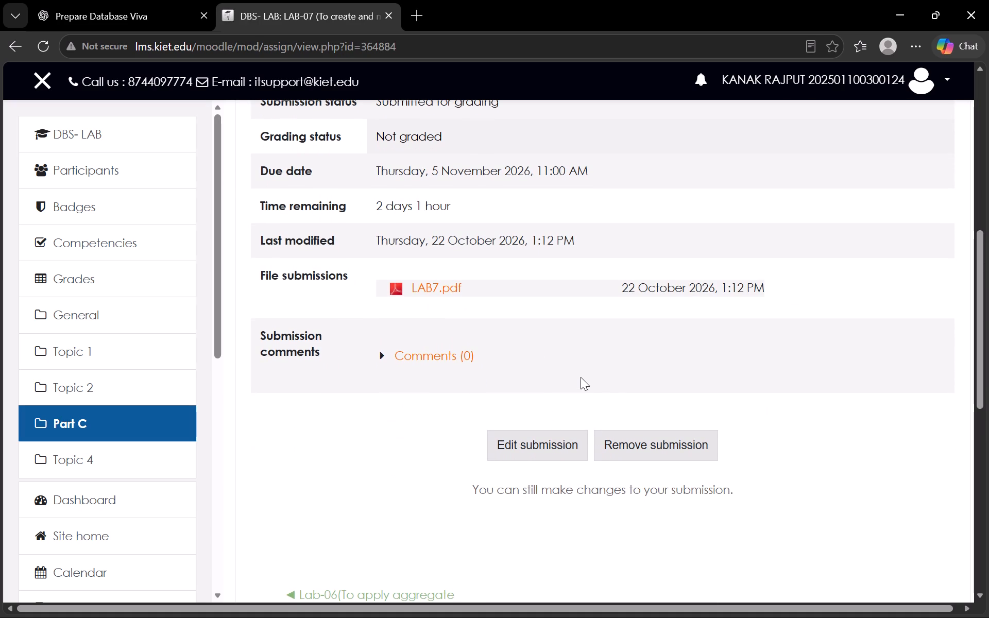
left_click(422, 288)
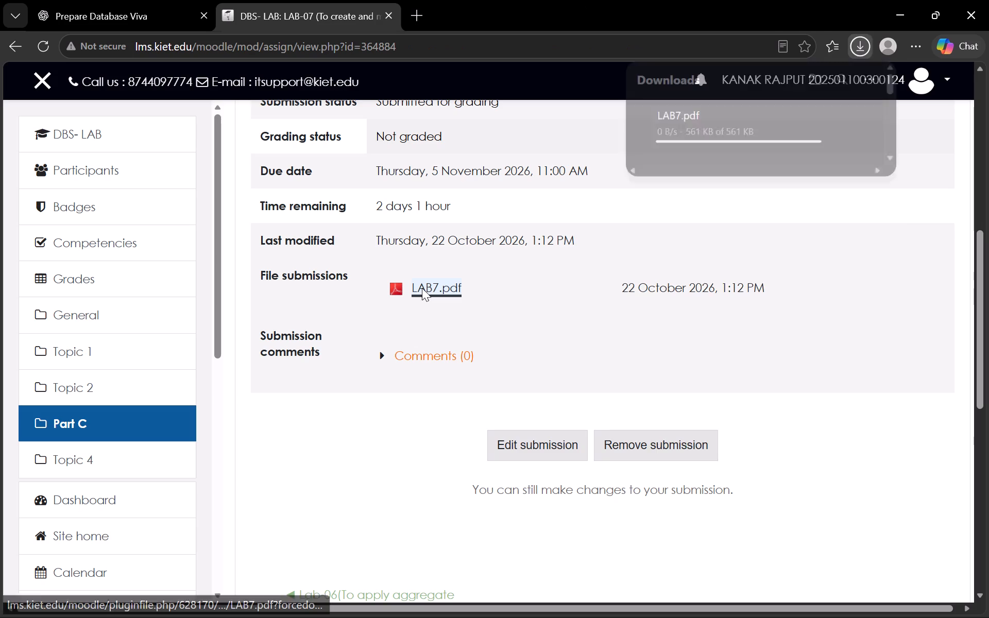
left_click(690, 129)
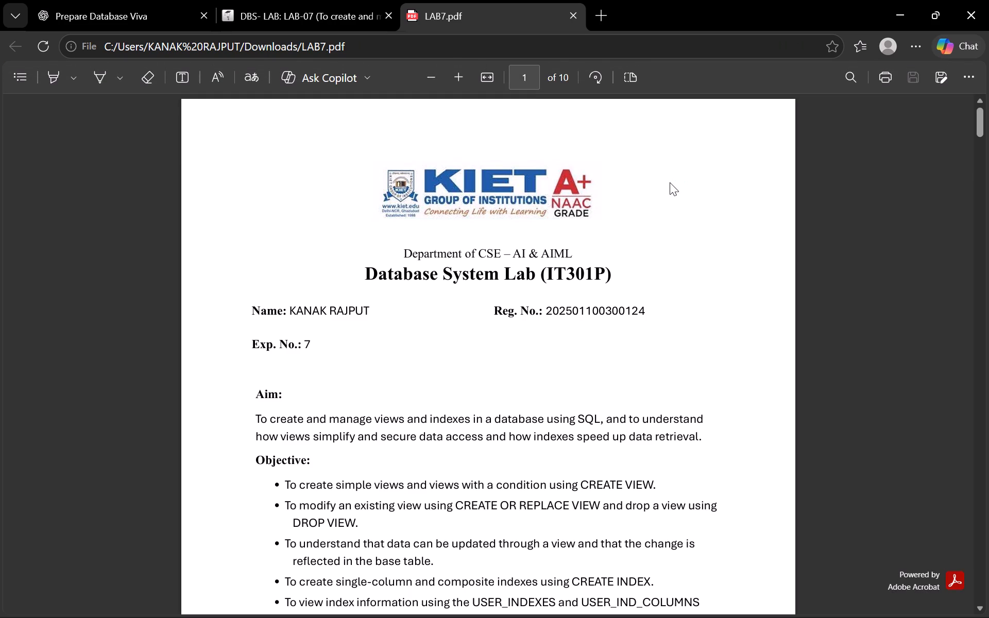
Look through LAB7.pdf to examine the SQL queries and their outputs.
key("Right")
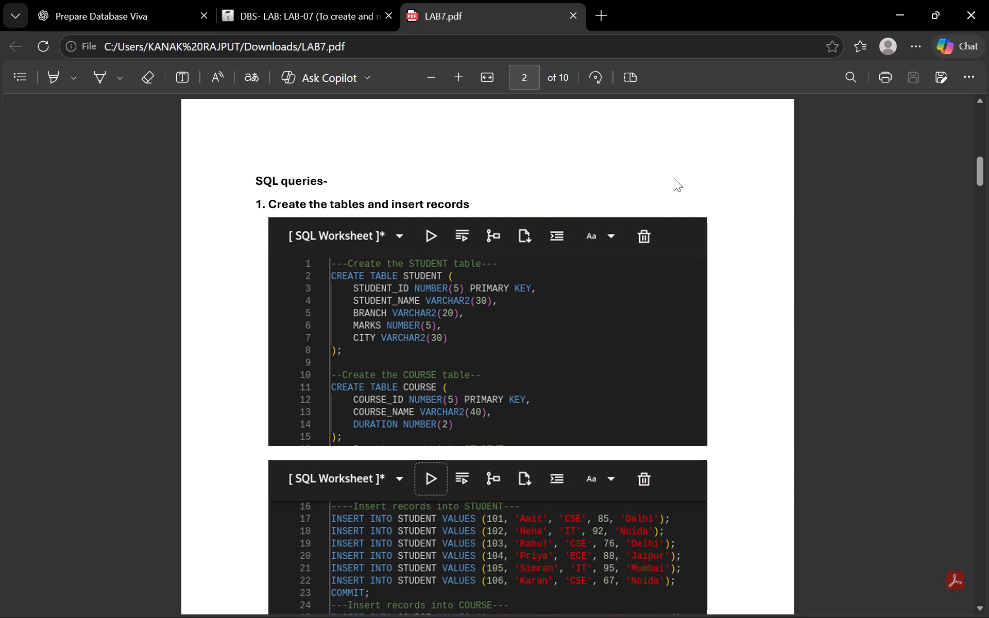
key("Right")
key("Right")
key("Right")
key("Right")
key("Right")
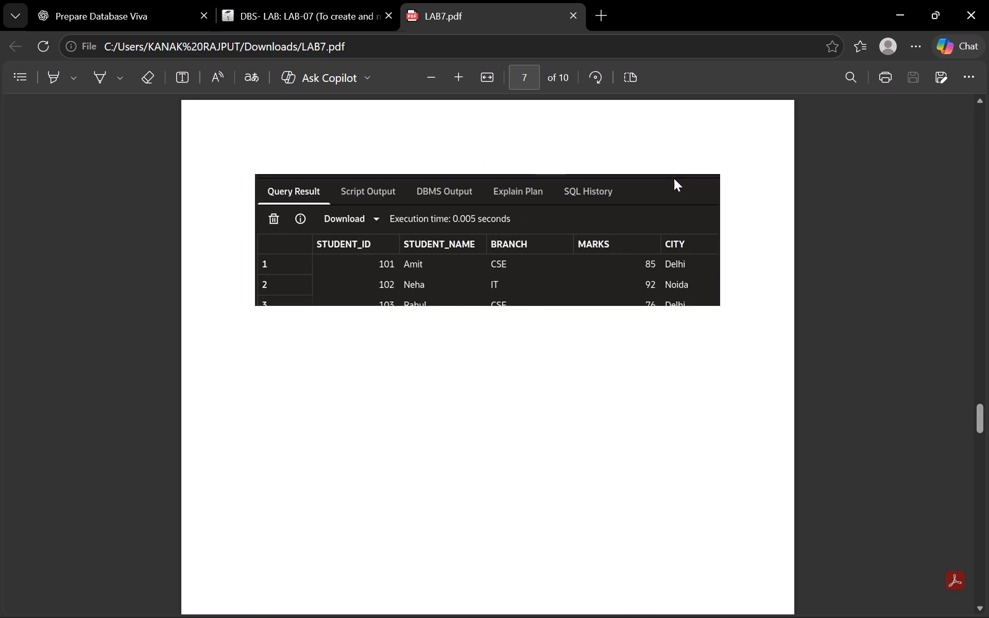
key("Right")
key("Right")
key("Right")
key("Right")
key("Right")
key("Left")
key("Left")
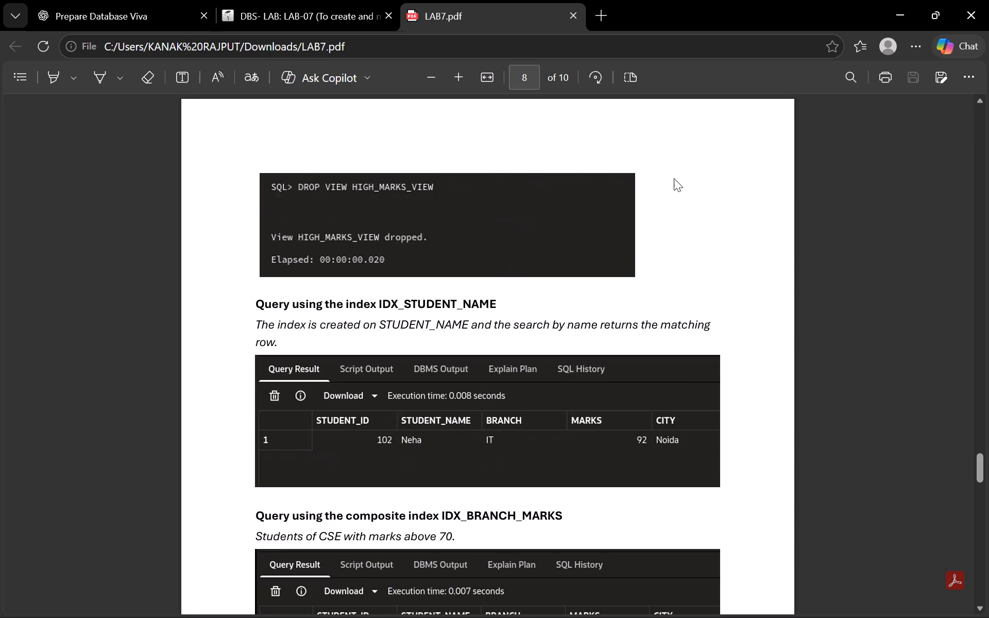
key("Left")
key("Left")
key("Left")
key("Left")
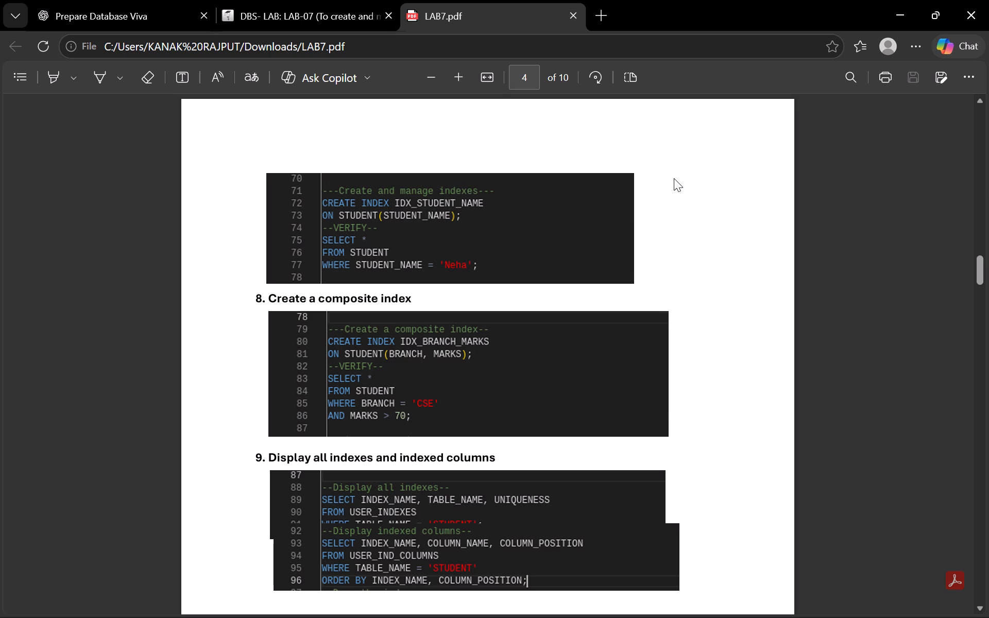
scroll(674, 178, "up", 3)
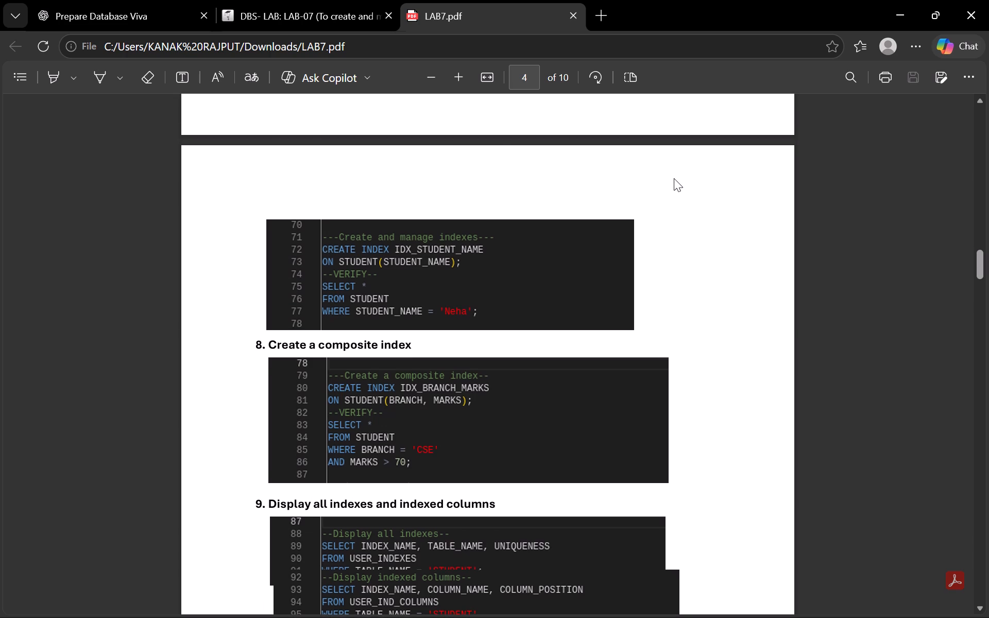
scroll(674, 178, "up", 6)
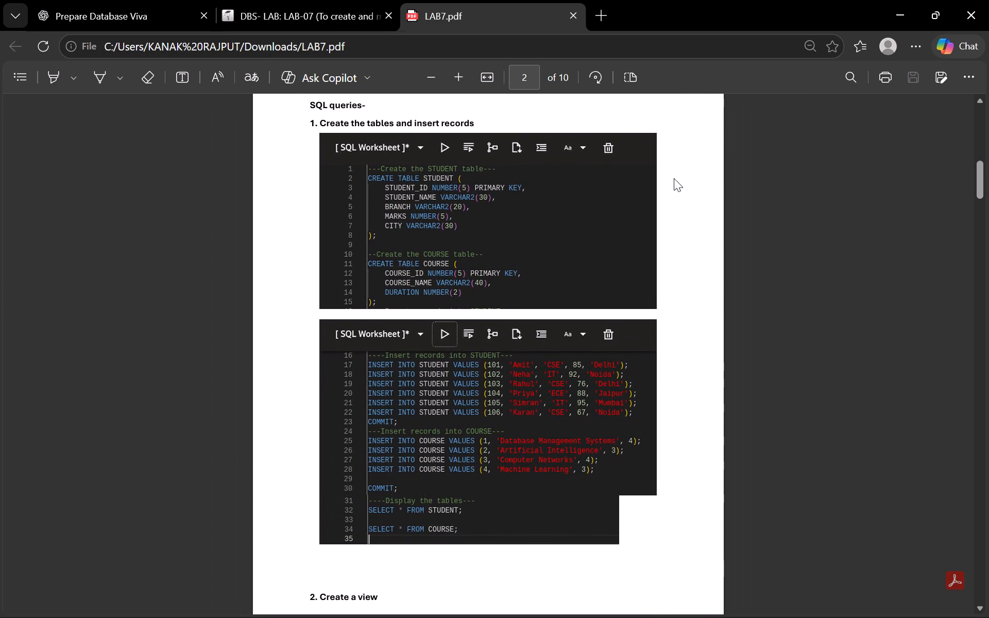
scroll(674, 178, "down", 1)
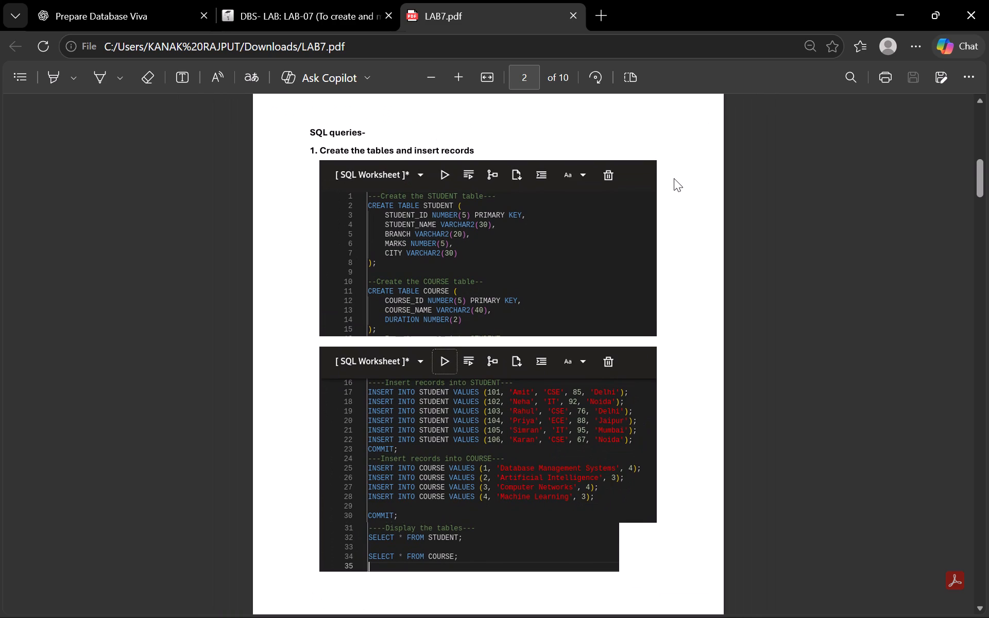
scroll(674, 178, "down", 2)
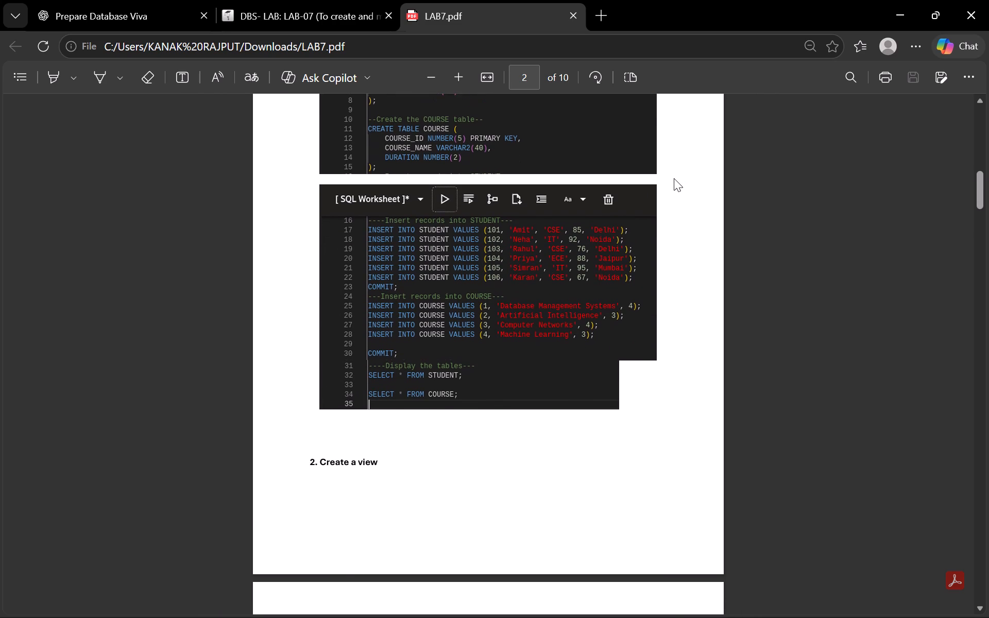
scroll(674, 178, "down", 4)
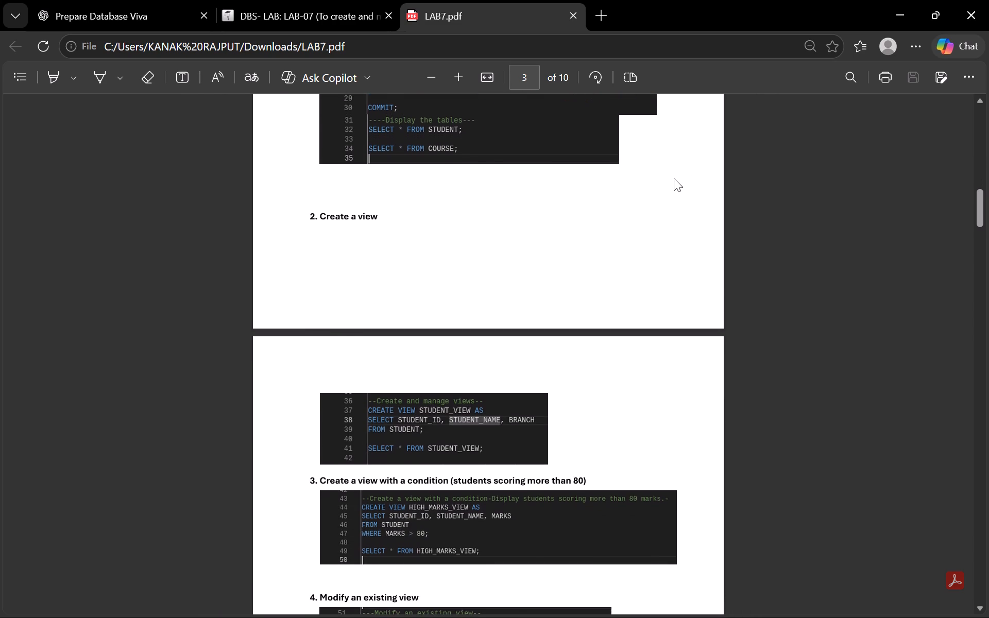
scroll(674, 178, "down", 2)
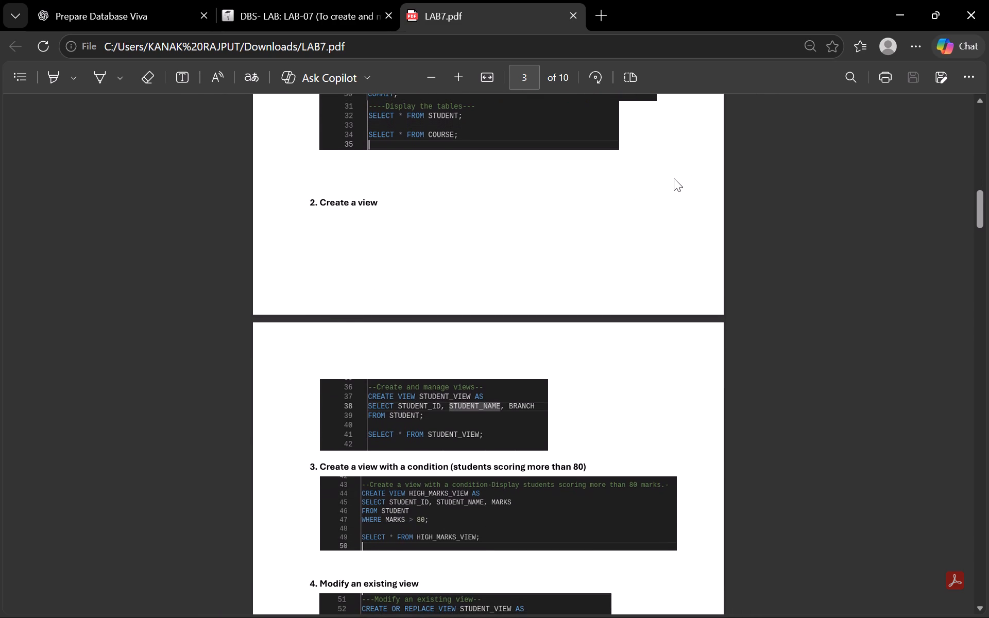
Capture a rectangular screenshot of the "1. Create the tables and insert records" queries on page 2 of the PDF.
scroll(674, 178, "up", 5)
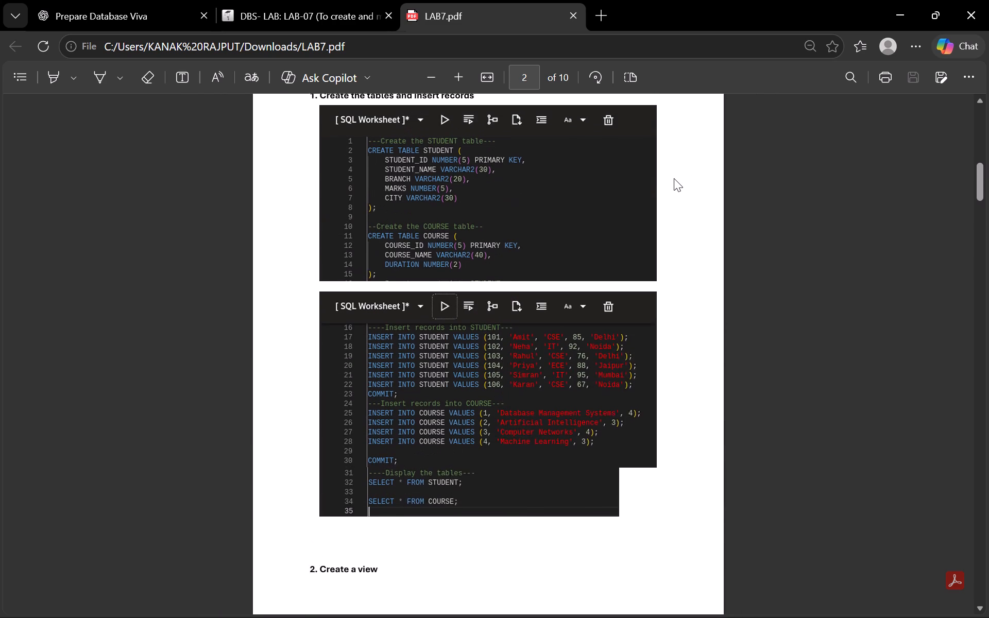
scroll(674, 178, "up", 1)
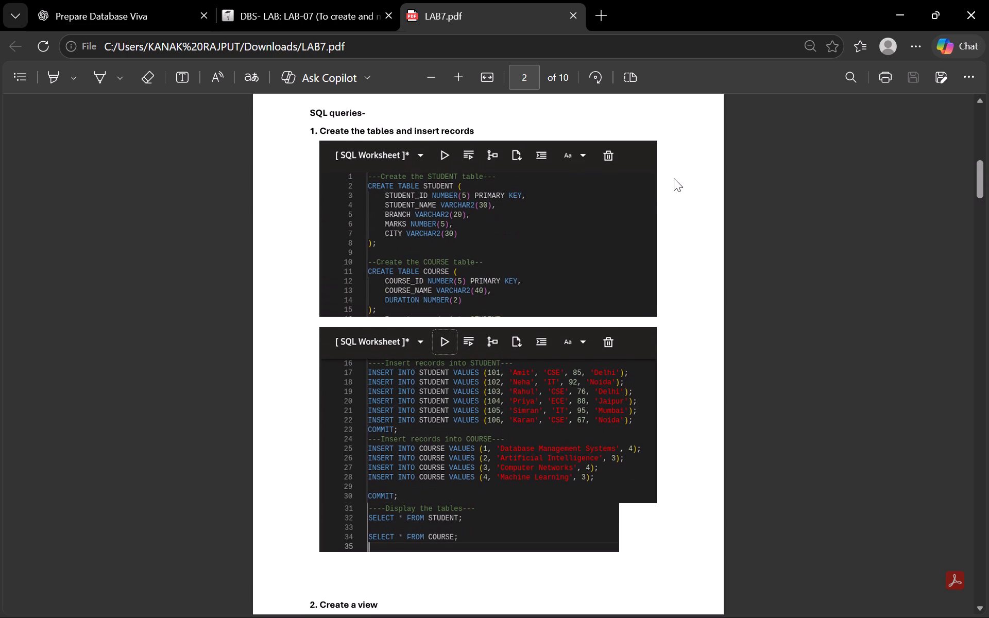
key("shift+super+s")
left_click(451, 29)
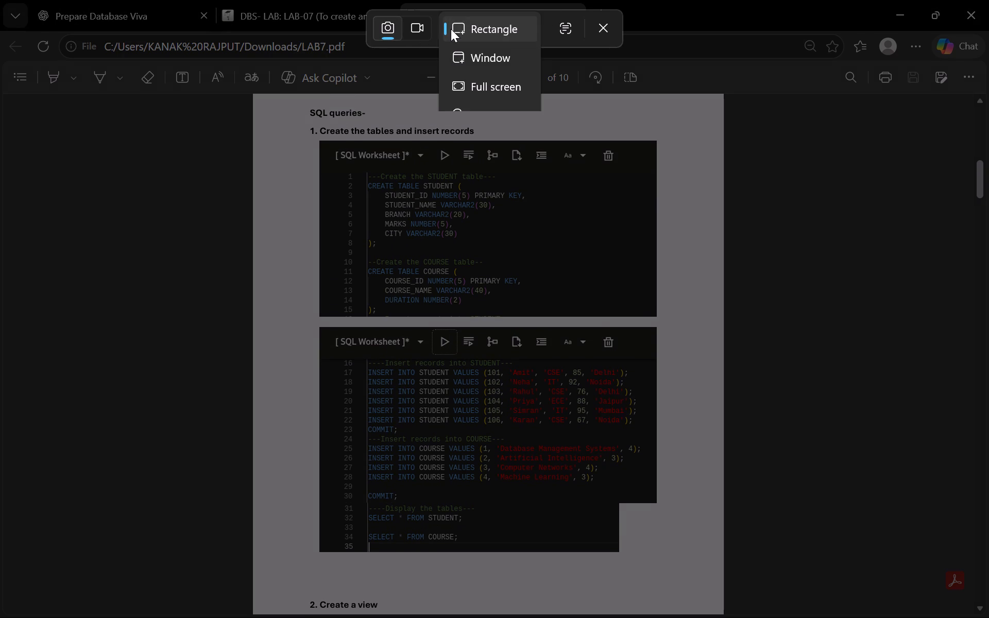
left_click(451, 29)
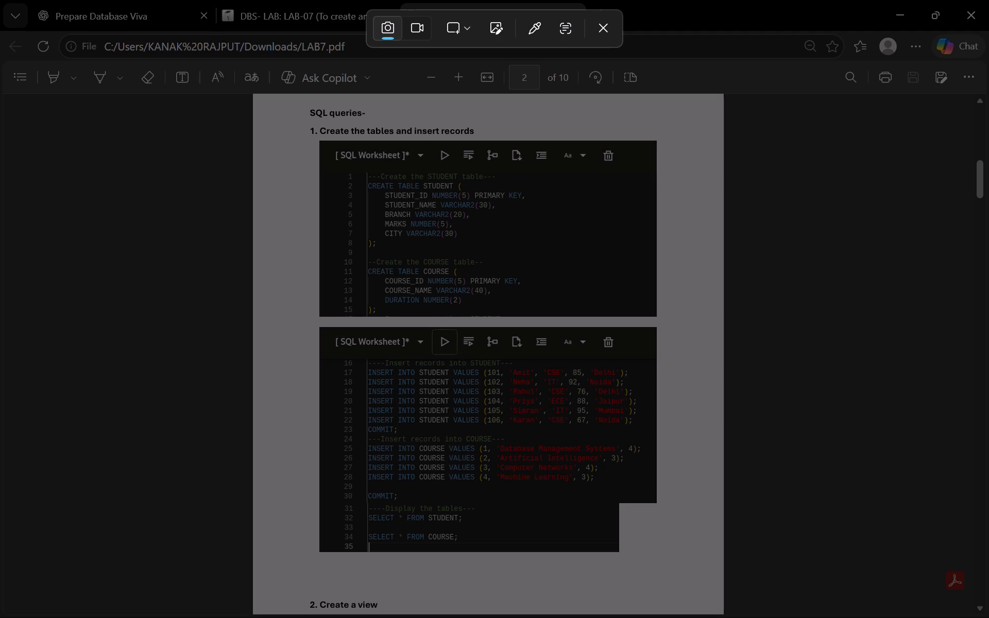
left_click_drag(299, 119, 787, 532)
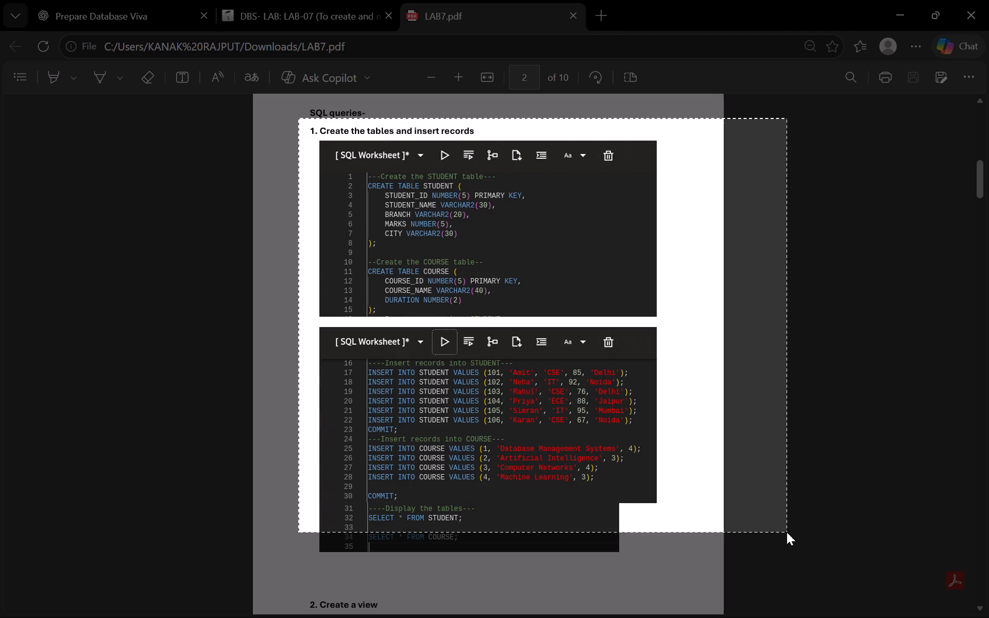
left_click_drag(787, 532, 703, 567)
Switch to the DBS Lab CA2 presentation in PowerPoint and duplicate slide 5, the Lab 05 Outputs slide.
left_click(724, 594)
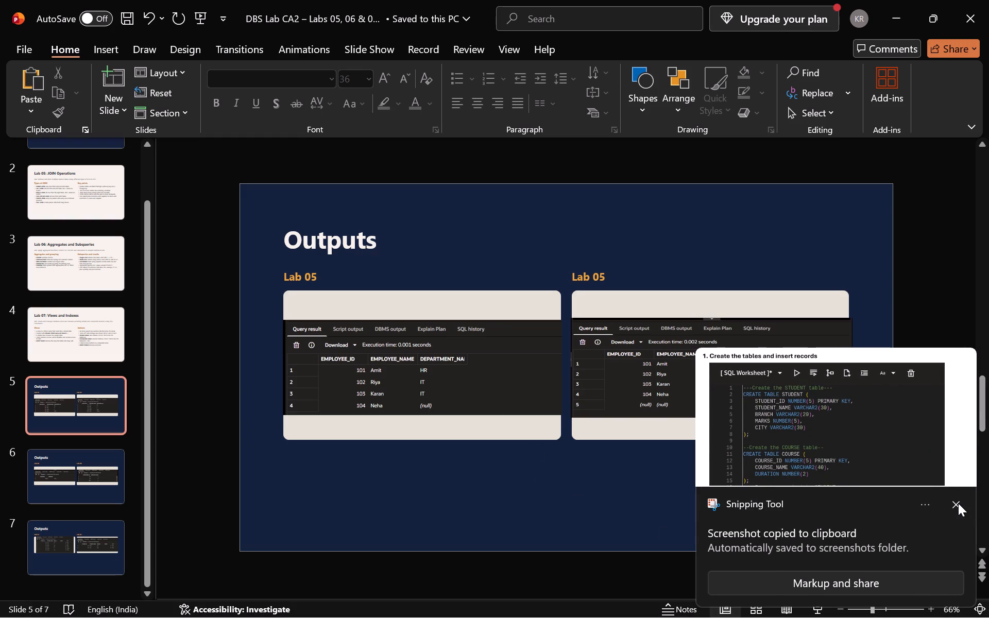
left_click(958, 503)
left_click(611, 535)
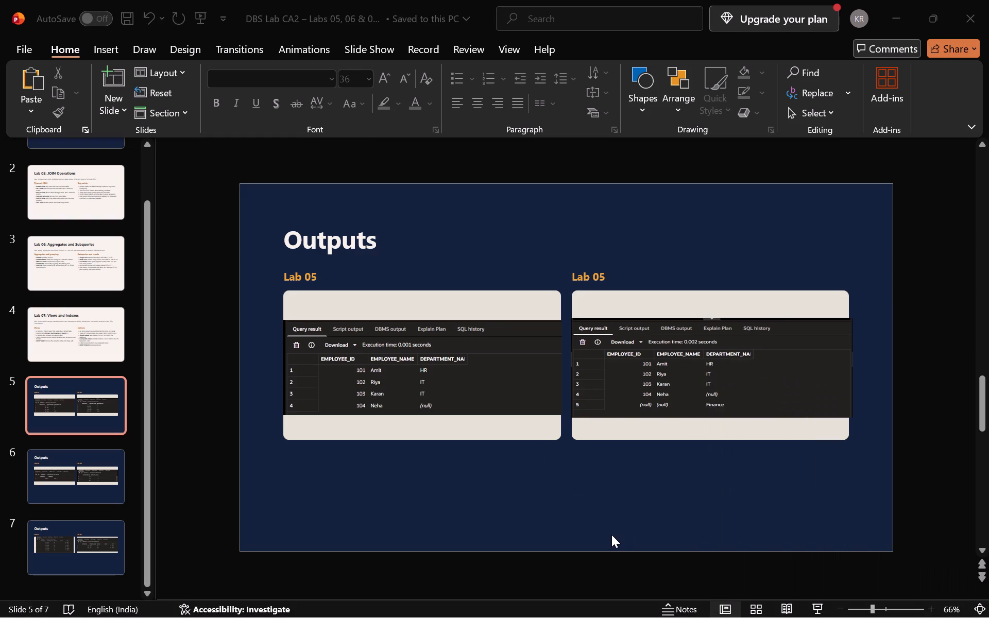
right_click(611, 535)
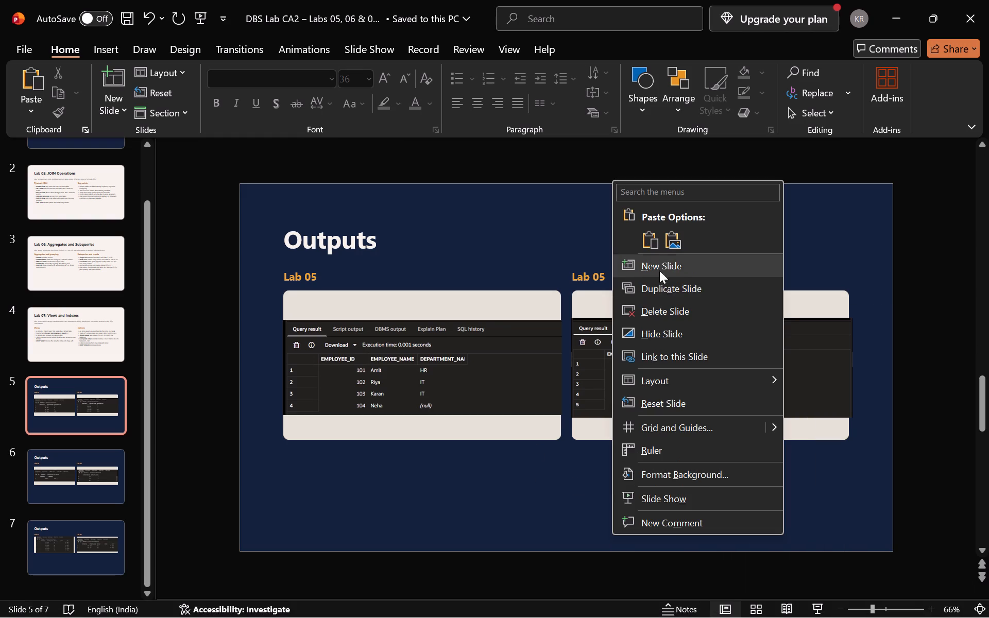
left_click(669, 287)
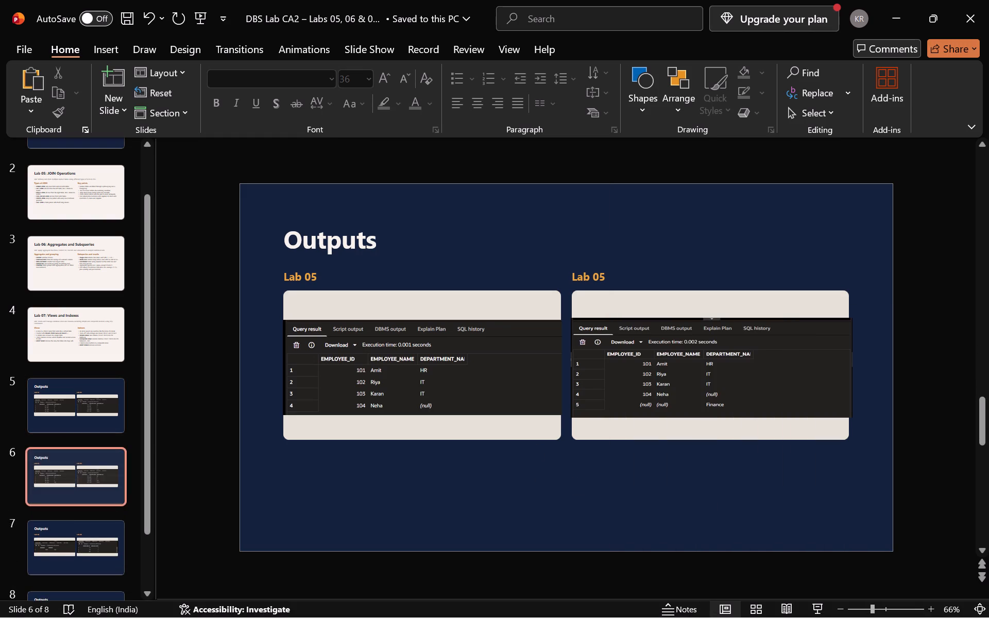
Delete both query-result screenshots and their beige background panels from the duplicated Outputs slide.
left_click(434, 380)
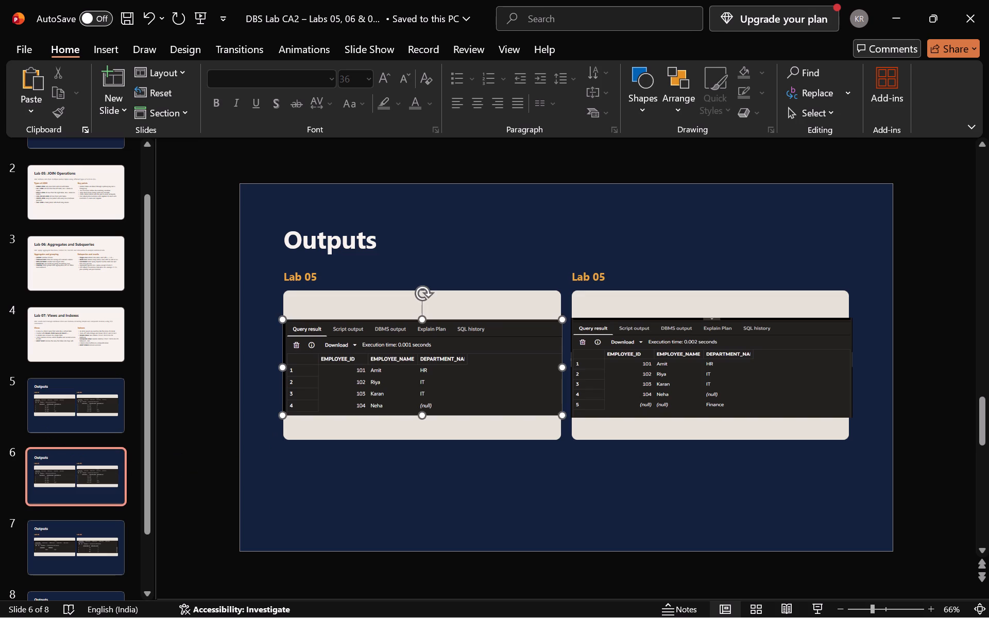
key("Delete")
left_click(257, 156)
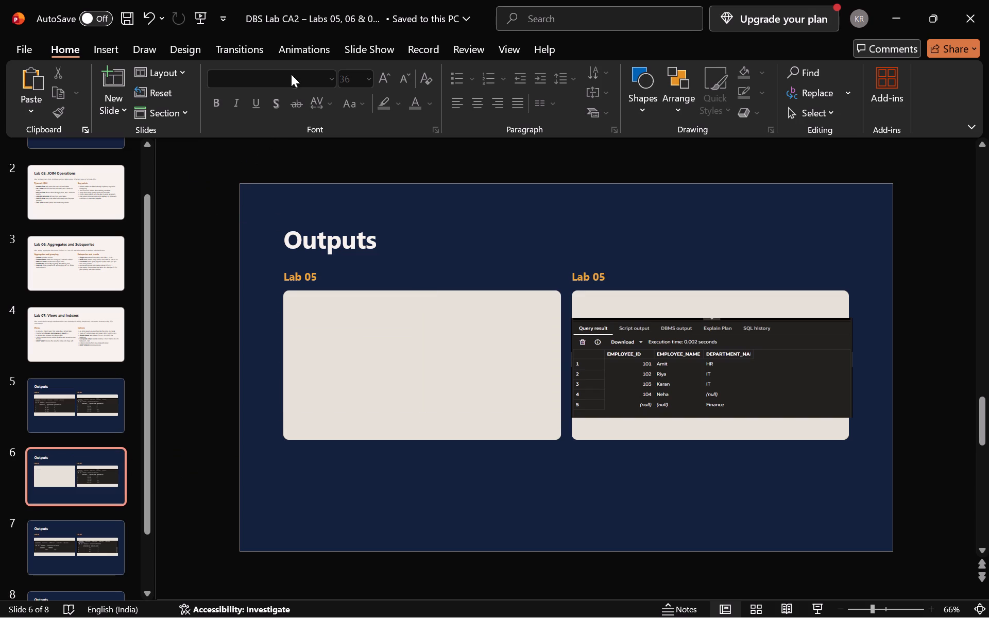
left_click(440, 364)
key("Delete")
left_click(618, 370)
key("Delete")
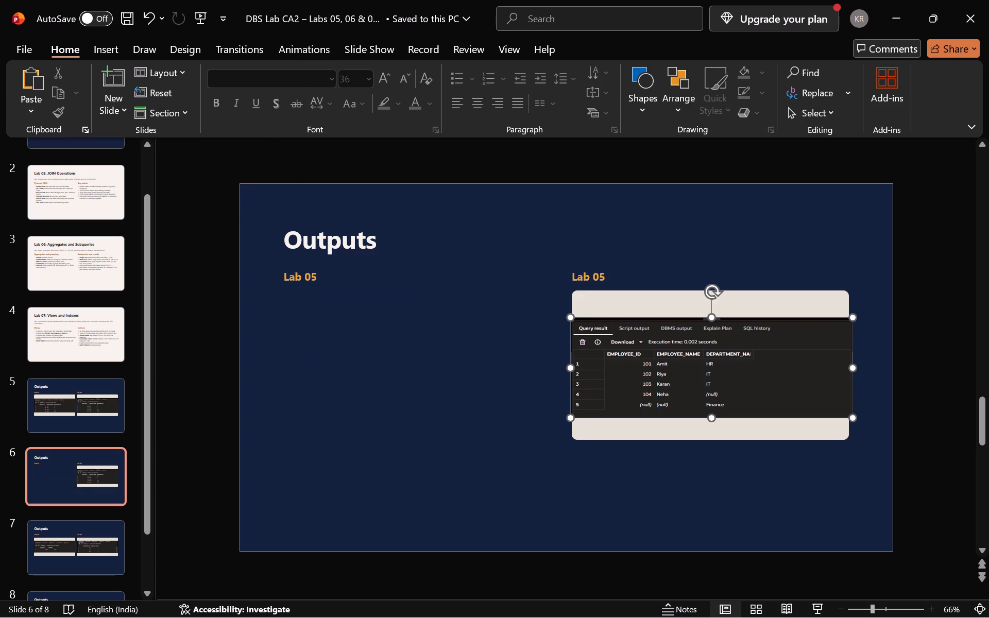
key("Delete")
double_click(618, 370)
key("Delete")
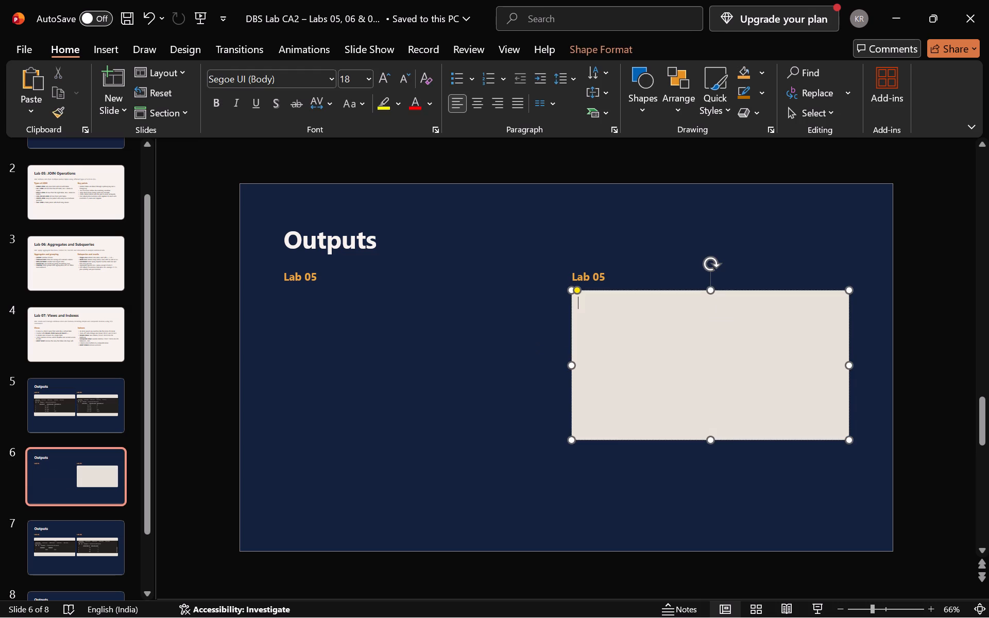
key("Delete")
left_click(618, 370)
key("Delete")
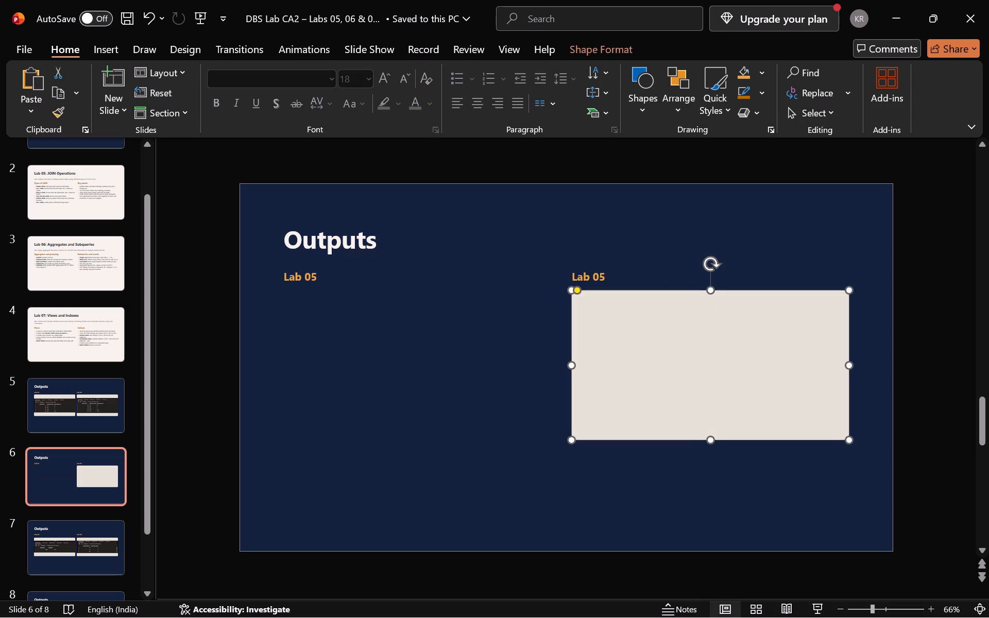
key("Delete")
Clear the second "Lab 05" label, on the duplicated Outputs slide's right half.
left_click(585, 276)
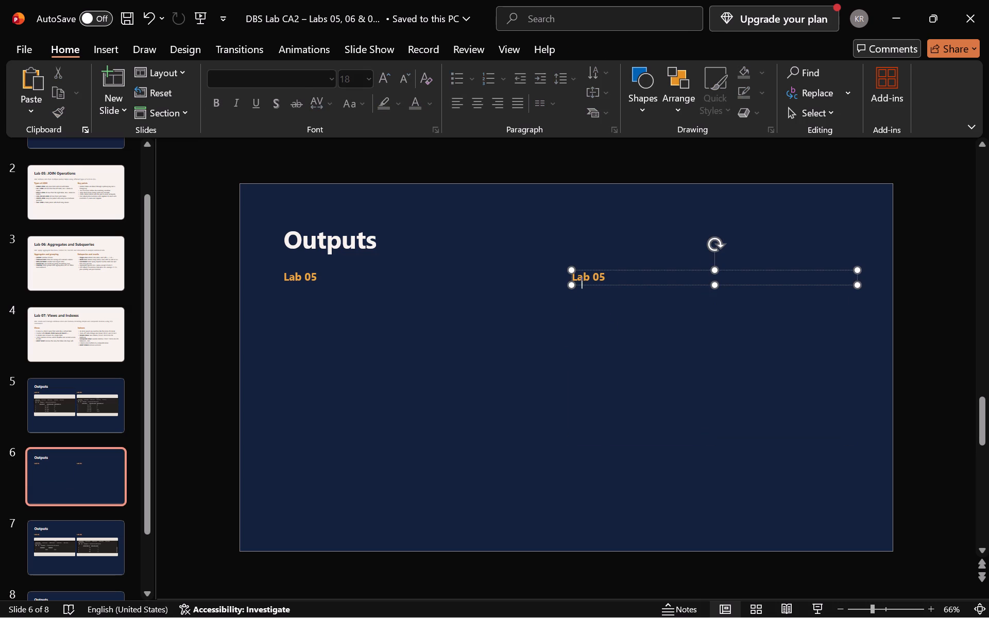
left_click(611, 279)
double_click(611, 279)
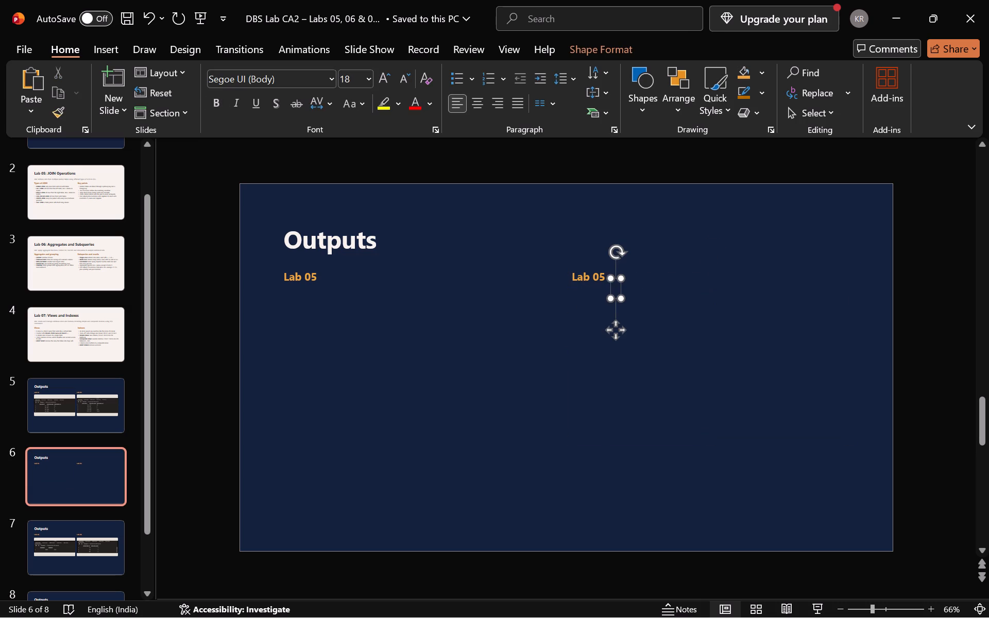
left_click(592, 279)
key("Right")
key("Right")
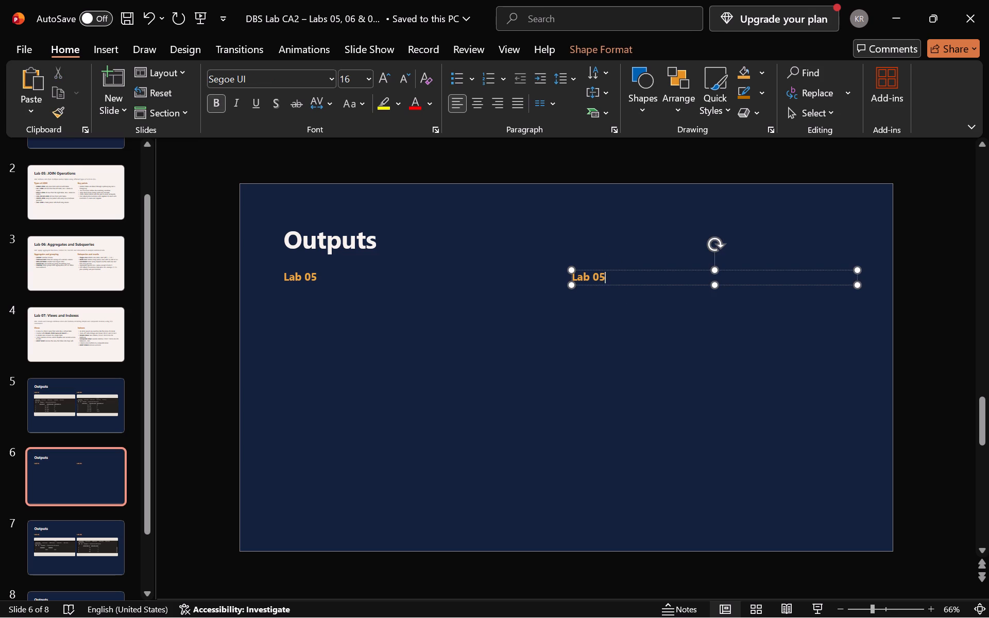
key("Delete")
key("Delete")
key("BackSpace")
key("BackSpace")
key("BackSpace")
key("BackSpace")
key("BackSpace")
key("BackSpace")
Clear the remaining "Lab 05" label below the Outputs title on slide 6.
left_click(312, 278)
key("Right")
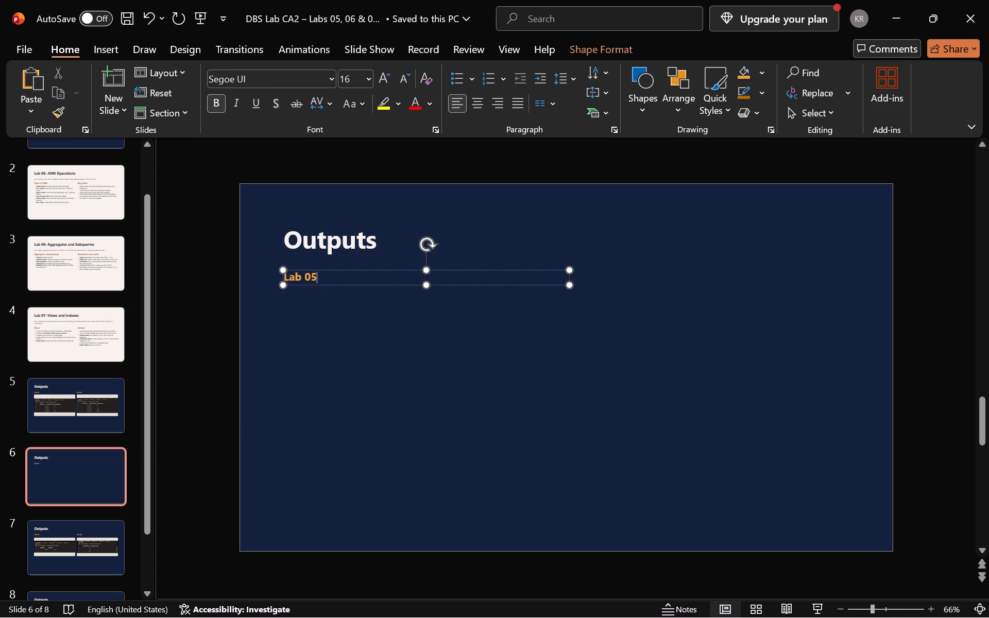
key("BackSpace")
key("BackSpace")
key("BackSpace")
key("BackSpace")
key("BackSpace")
key("BackSpace")
Clear the "Outputs" title text from slide 6.
left_click(384, 249)
key("BackSpace")
key("BackSpace")
key("BackSpace")
key("BackSpace")
key("BackSpace")
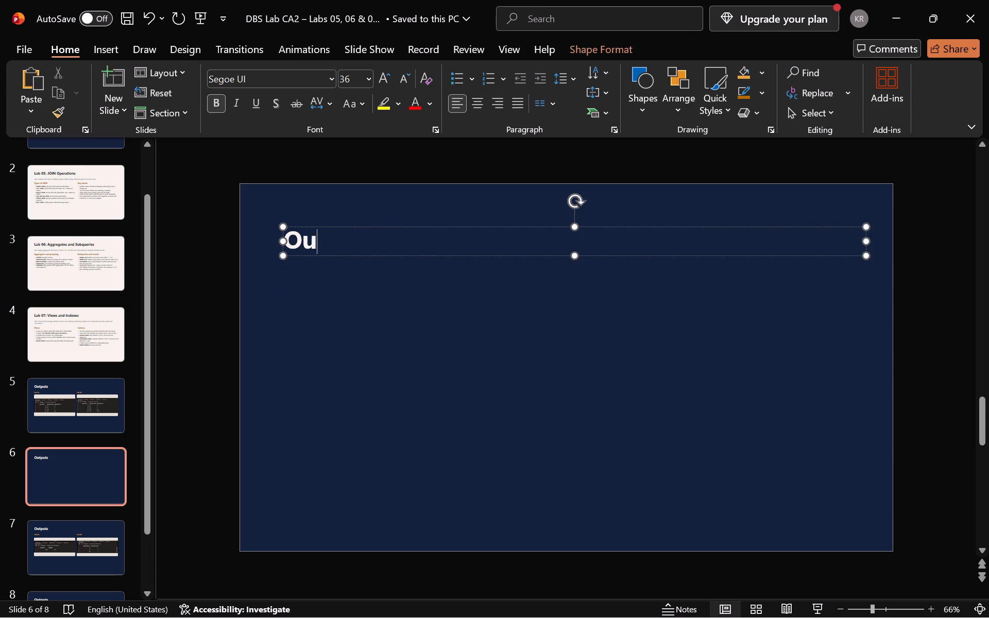
key("BackSpace")
key("BackSpace")
left_click(396, 306)
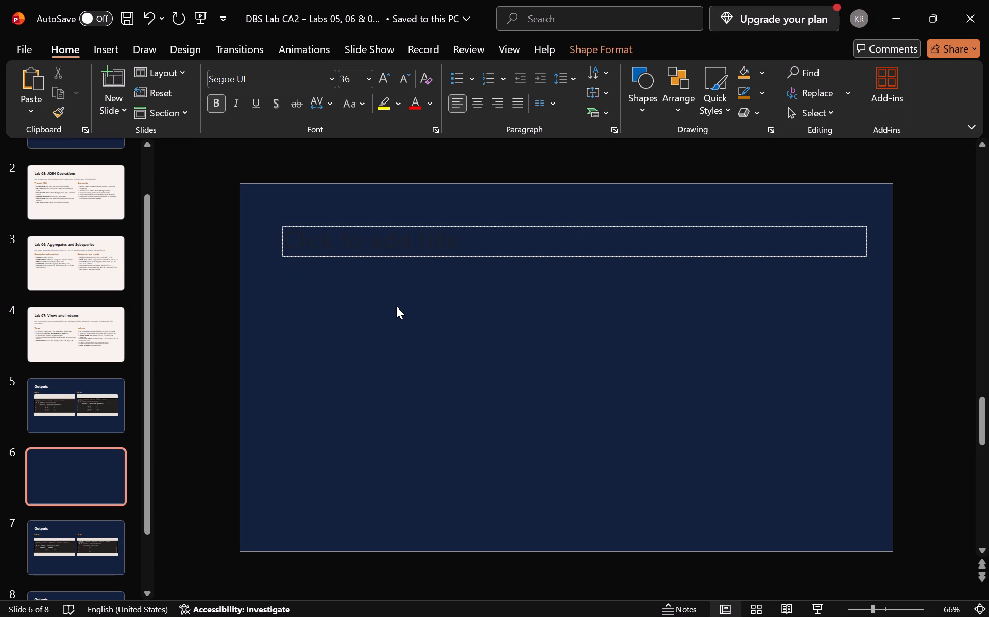
Paste the captured "1. Create the tables and insert records" screenshot onto slide 6.
key("ctrl+v")
left_click(837, 390)
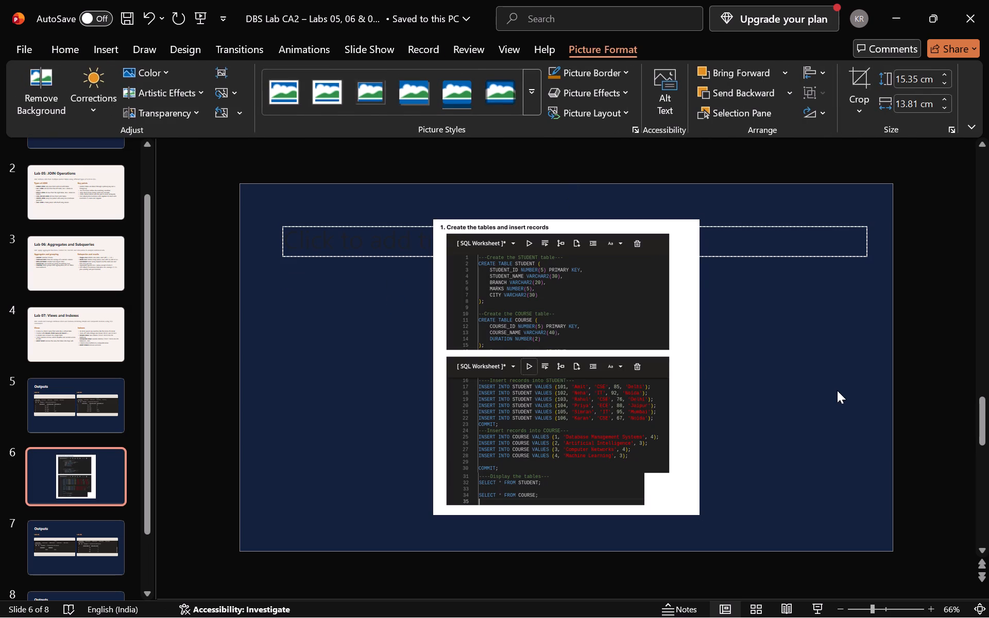
left_click(172, 356)
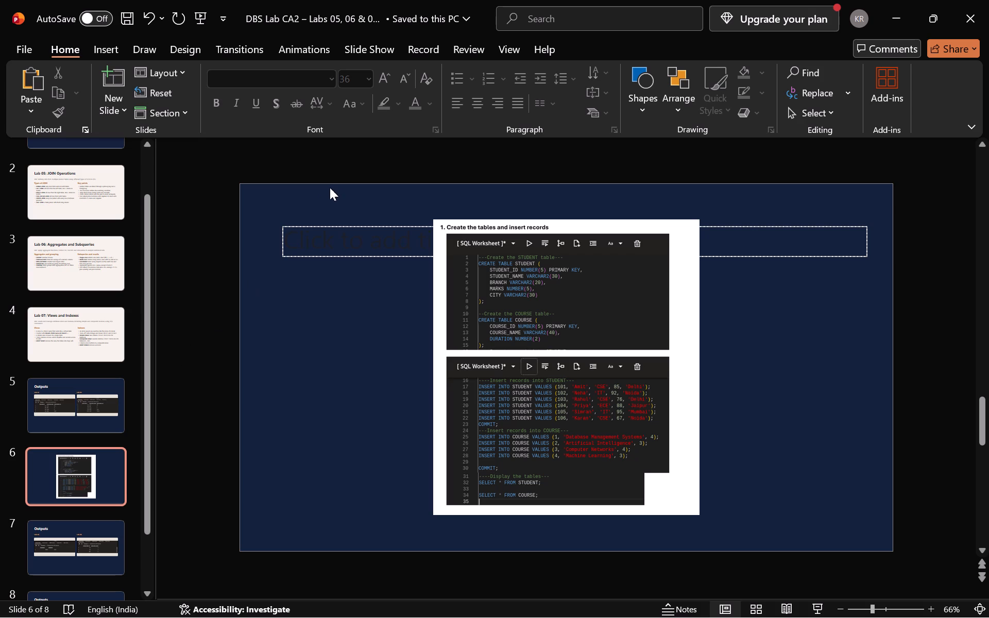
left_click(340, 191)
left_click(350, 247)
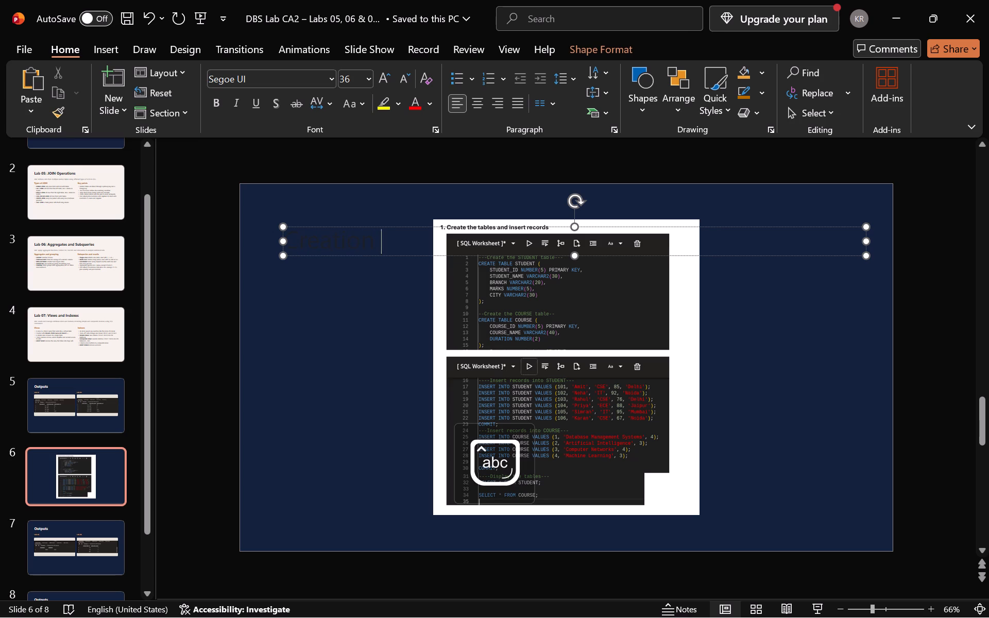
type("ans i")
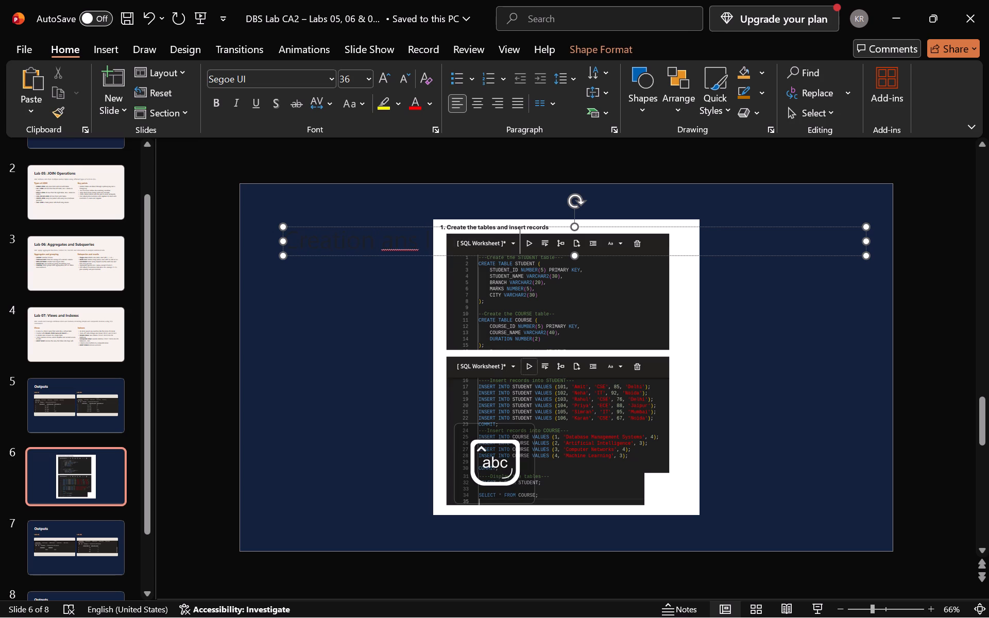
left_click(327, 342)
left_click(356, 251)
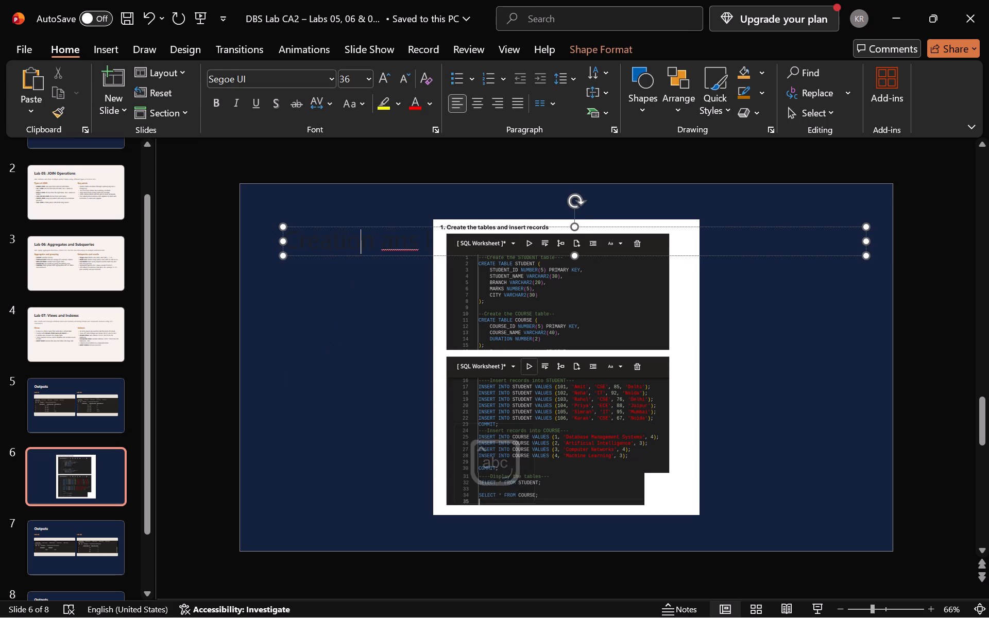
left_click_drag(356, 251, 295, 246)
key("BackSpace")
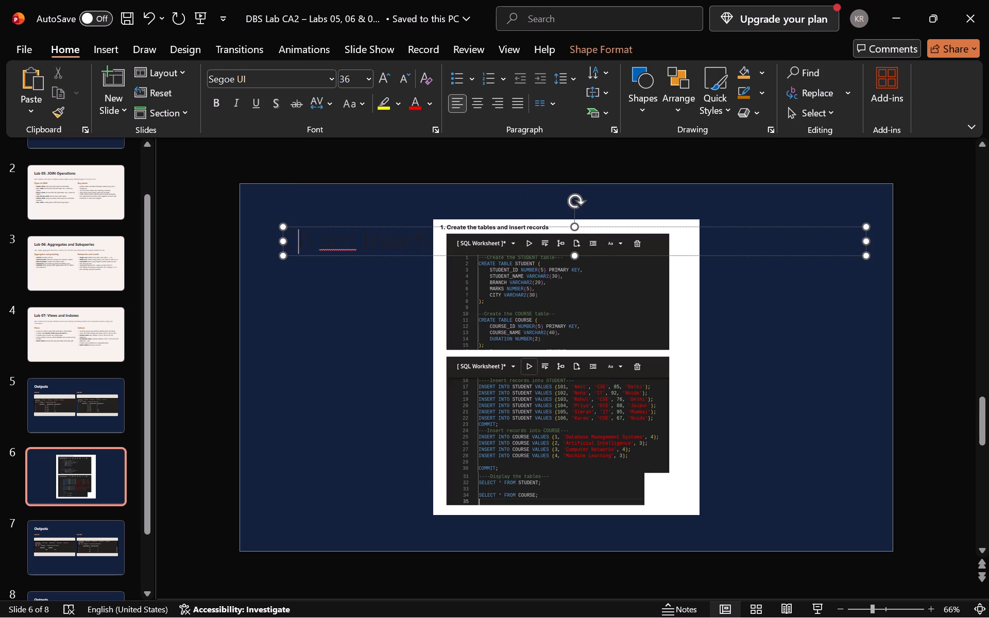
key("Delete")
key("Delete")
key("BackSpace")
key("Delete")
Delete the title box and the empty title placeholder behind the pasted screenshot on slide 6.
left_click(857, 254)
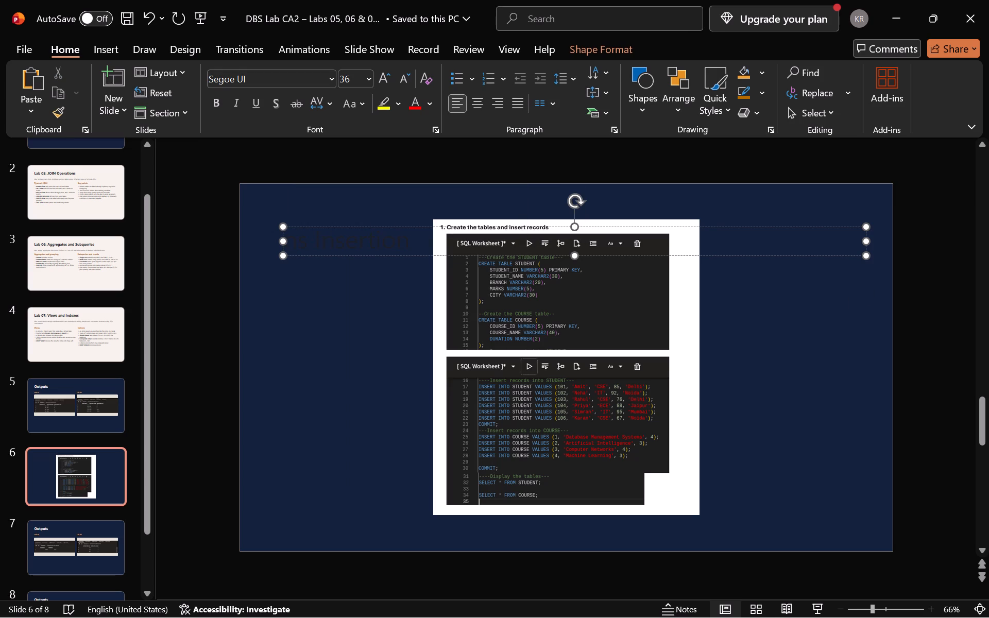
left_click(857, 254)
key("Delete")
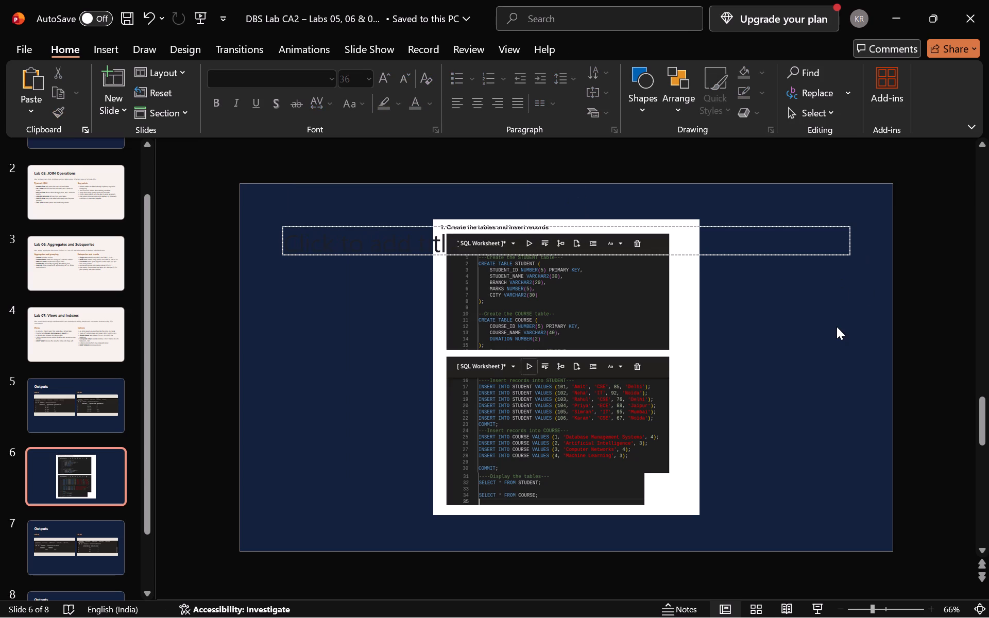
left_click(346, 247)
left_click(326, 389)
left_click(337, 226)
key("Delete")
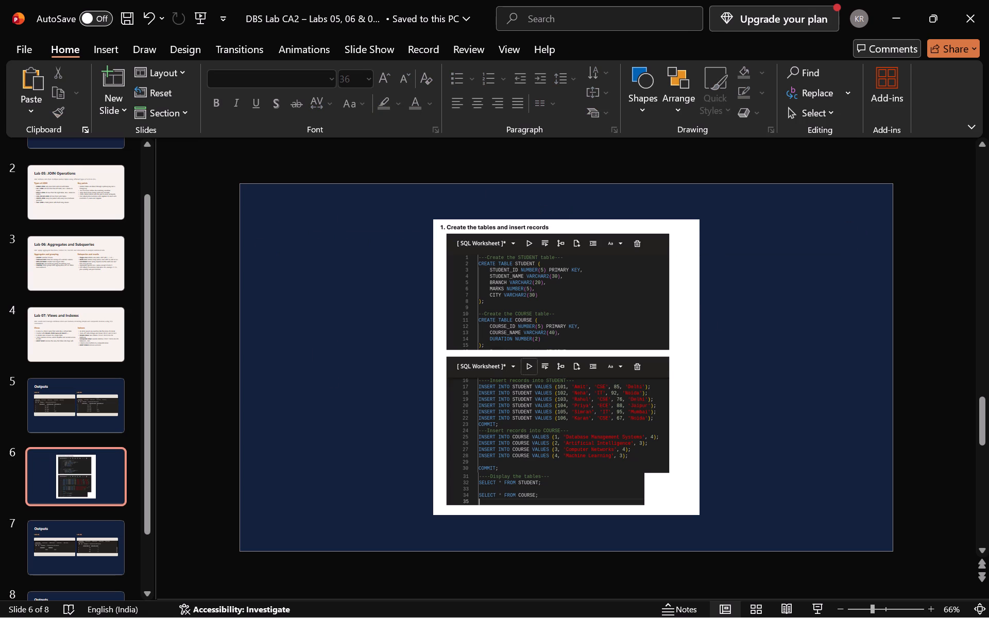
left_click(751, 288)
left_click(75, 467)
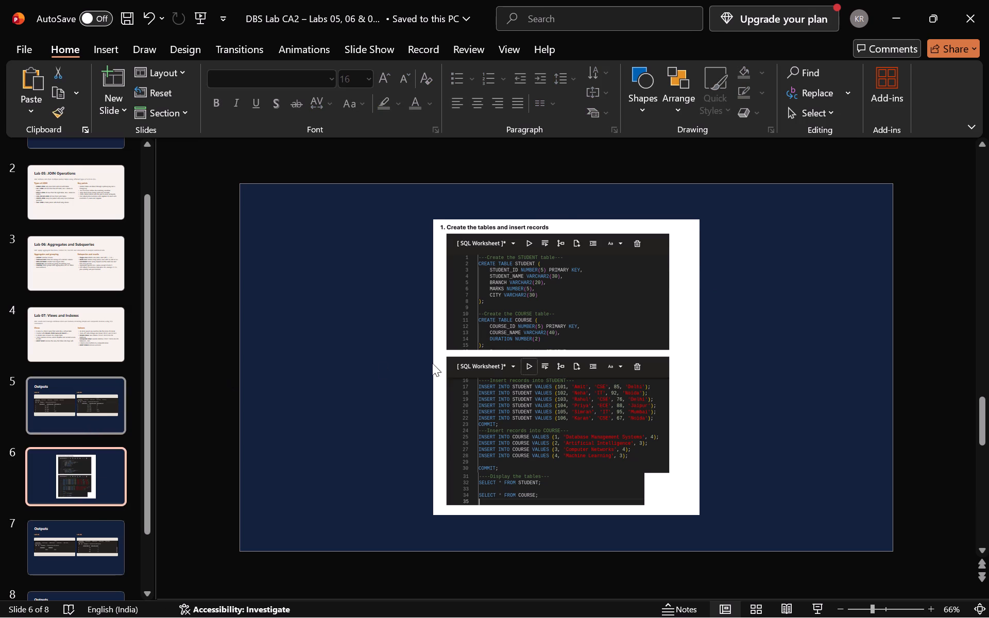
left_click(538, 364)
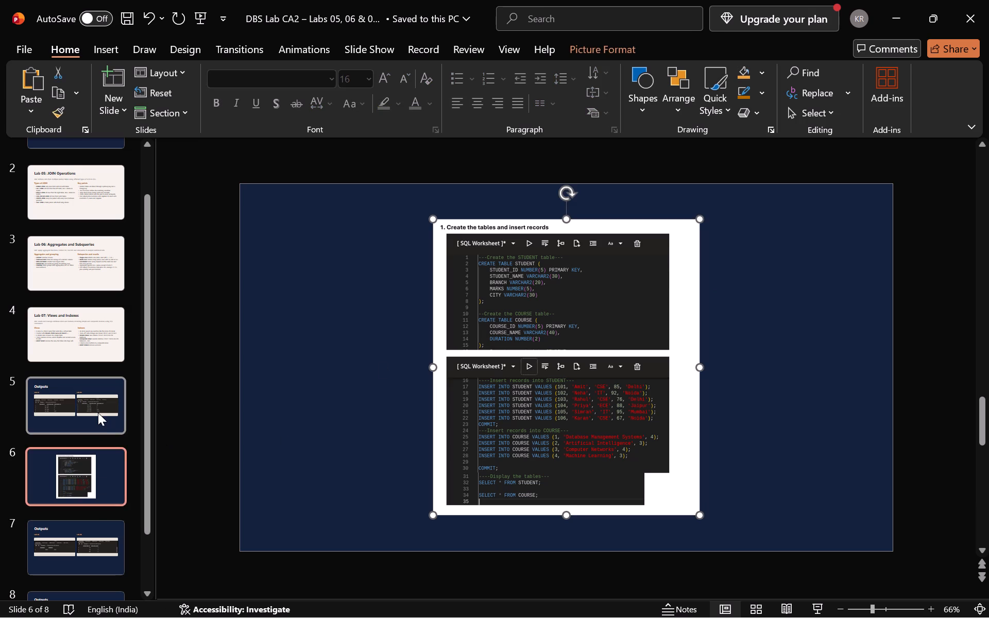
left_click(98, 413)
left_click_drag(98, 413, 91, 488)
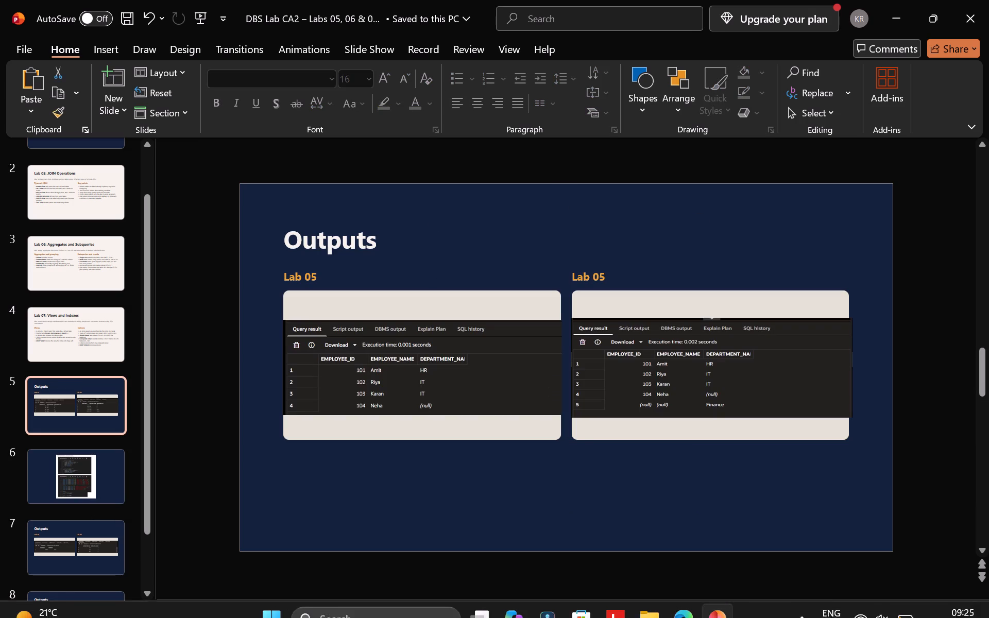
Switch to LAB7.pdf in Edge and look through the SQL queries and their outputs on pages 2 to 8.
left_click(684, 600)
scroll(482, 324, "down", 1)
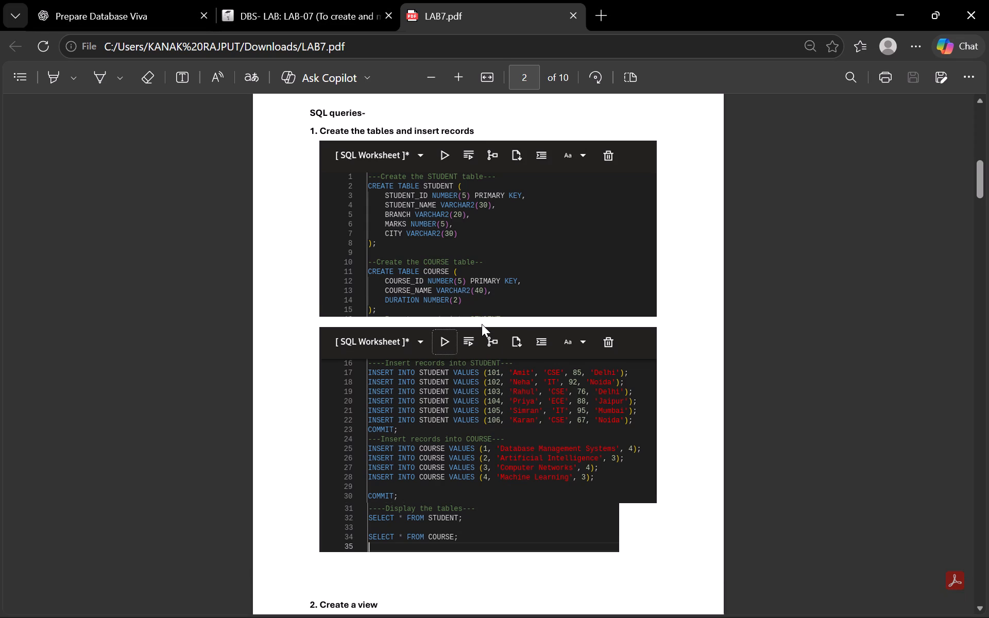
scroll(482, 324, "down", 6)
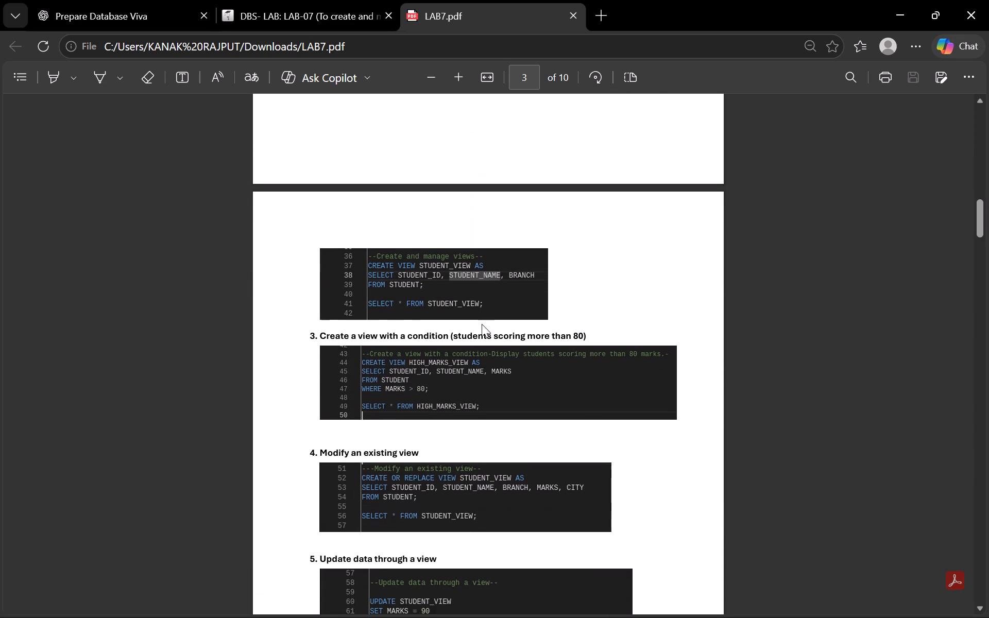
scroll(482, 324, "down", 4)
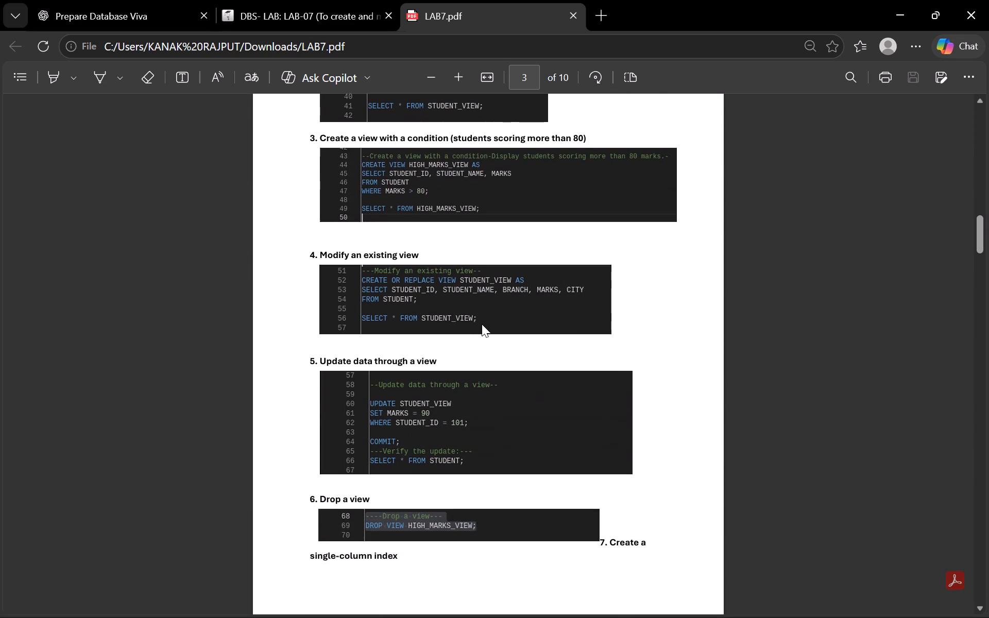
scroll(482, 324, "down", 7)
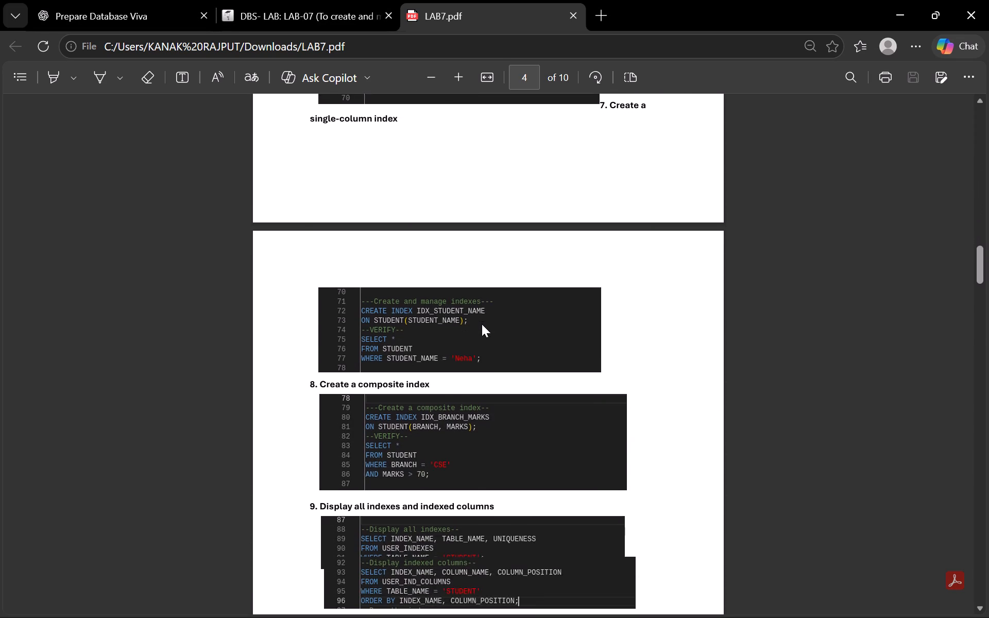
scroll(482, 324, "down", 8)
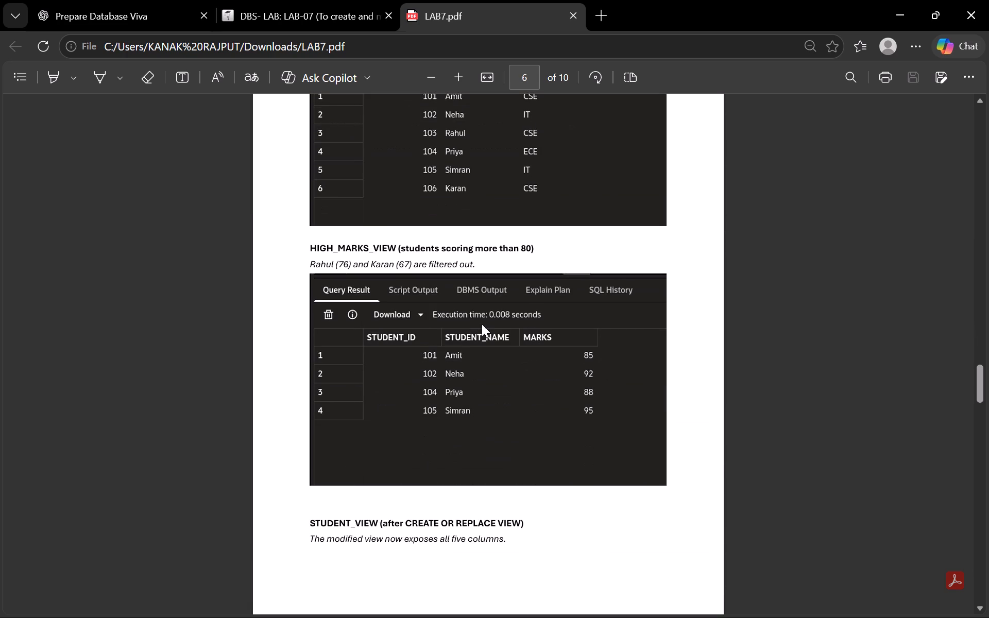
scroll(482, 324, "down", 7)
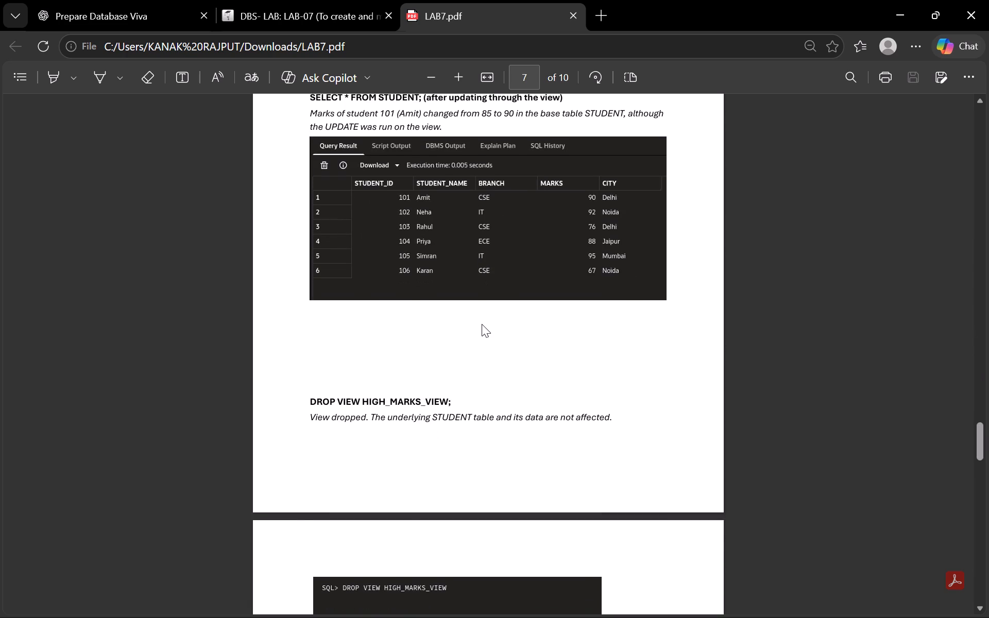
scroll(482, 324, "down", 4)
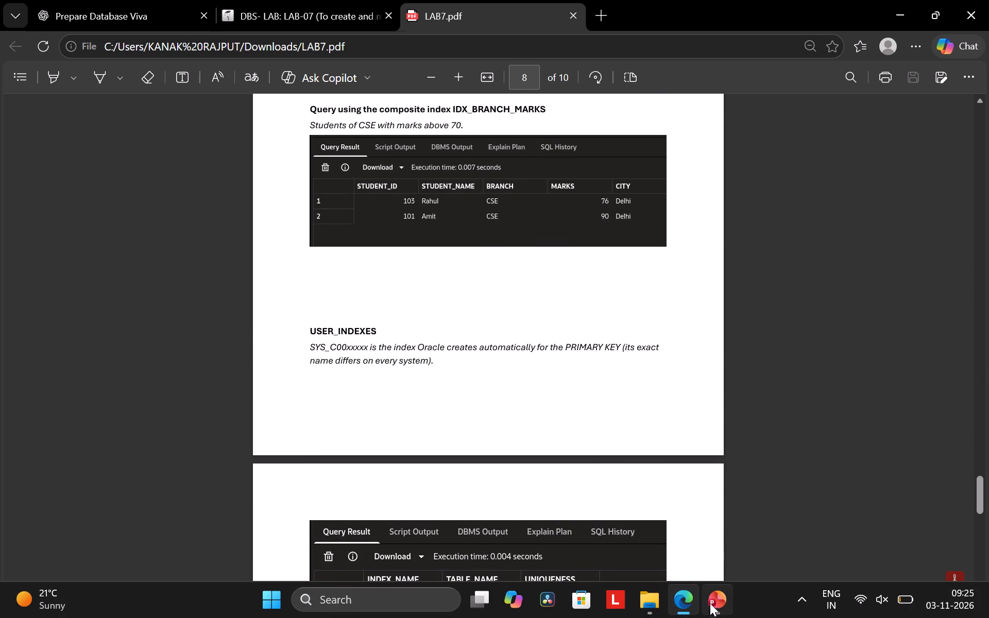
Switch back to PowerPoint and move the SQL query screenshot slide from position 6 to 7, directly before the Lab 07 Outputs slide.
left_click(712, 605)
left_click_drag(69, 473, 122, 617)
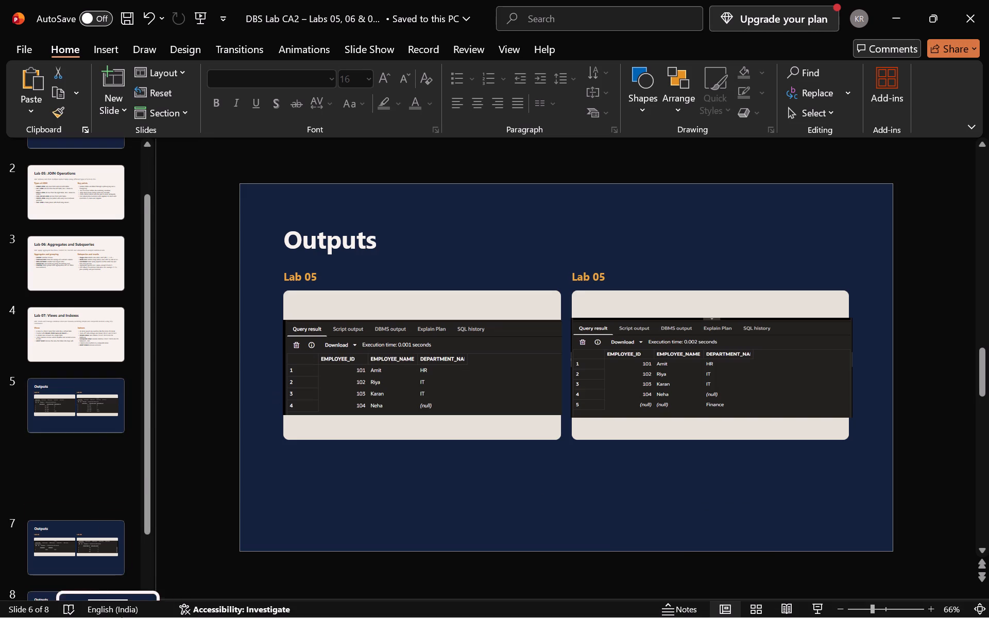
left_click_drag(122, 617, 67, 458)
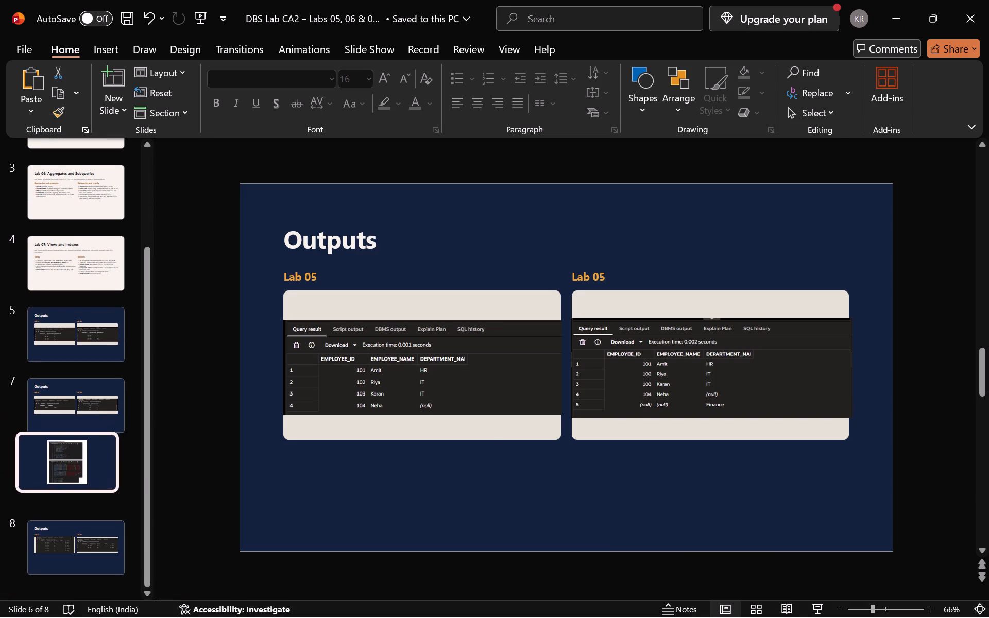
left_click(70, 542)
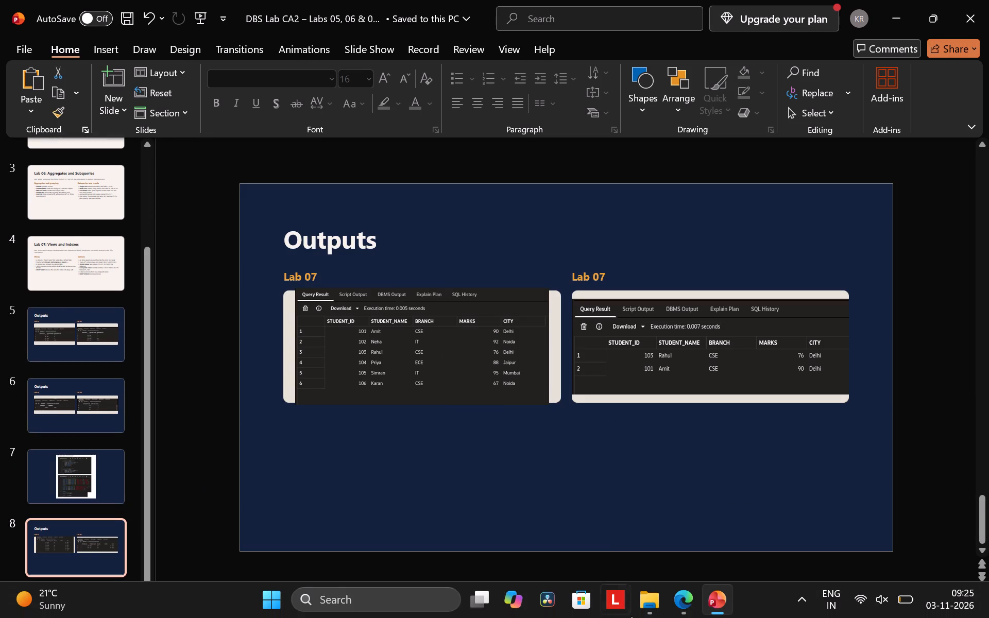
Switch to LAB7.pdf in Edge and look through pages 3 to 10 for the remaining Lab 07 SQL queries.
left_click(680, 604)
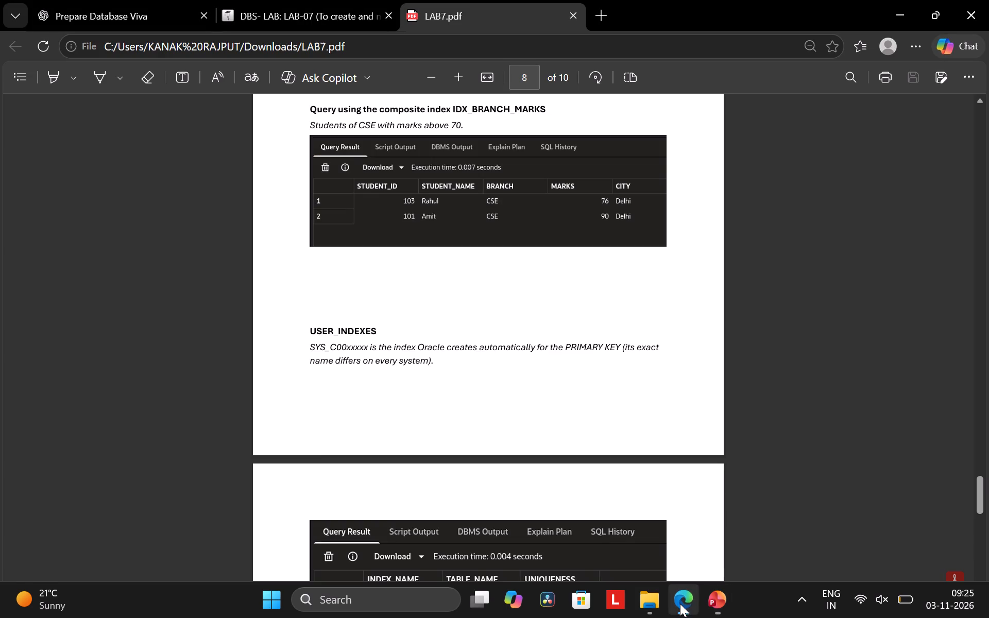
scroll(593, 473, "down", 13)
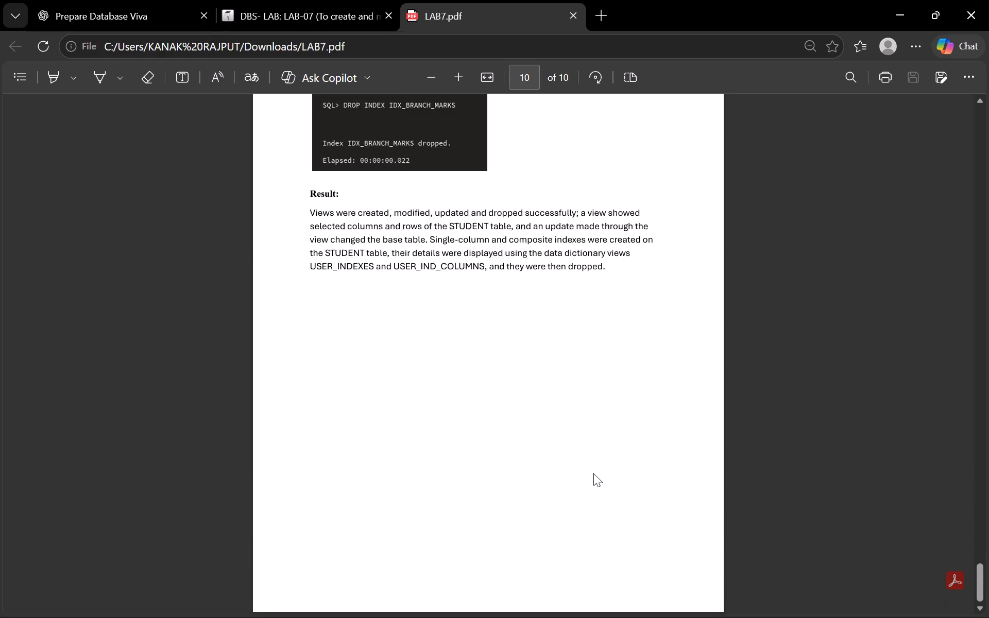
scroll(593, 473, "up", 13)
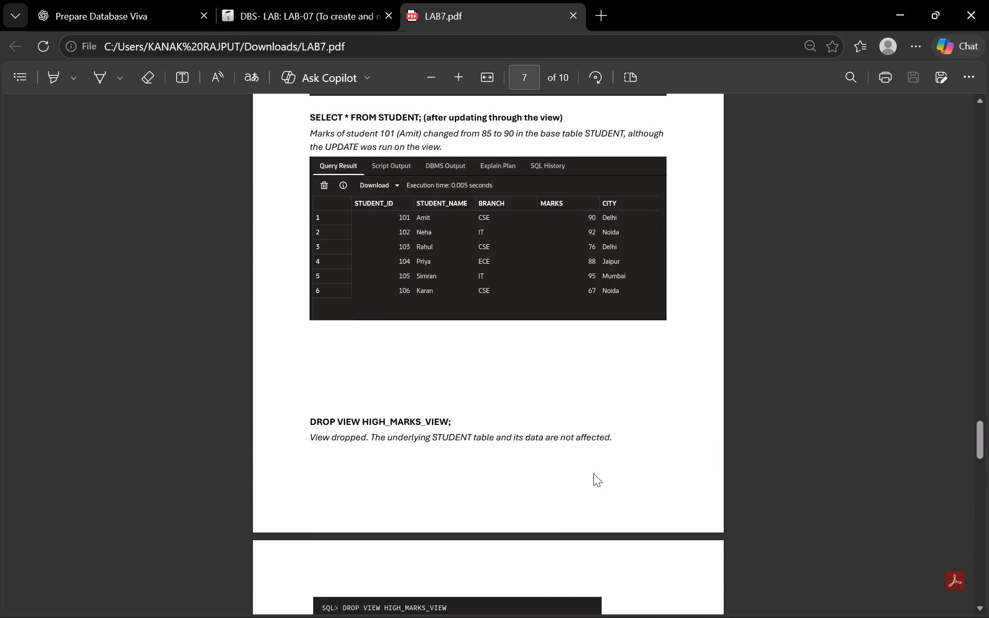
scroll(593, 473, "up", 7)
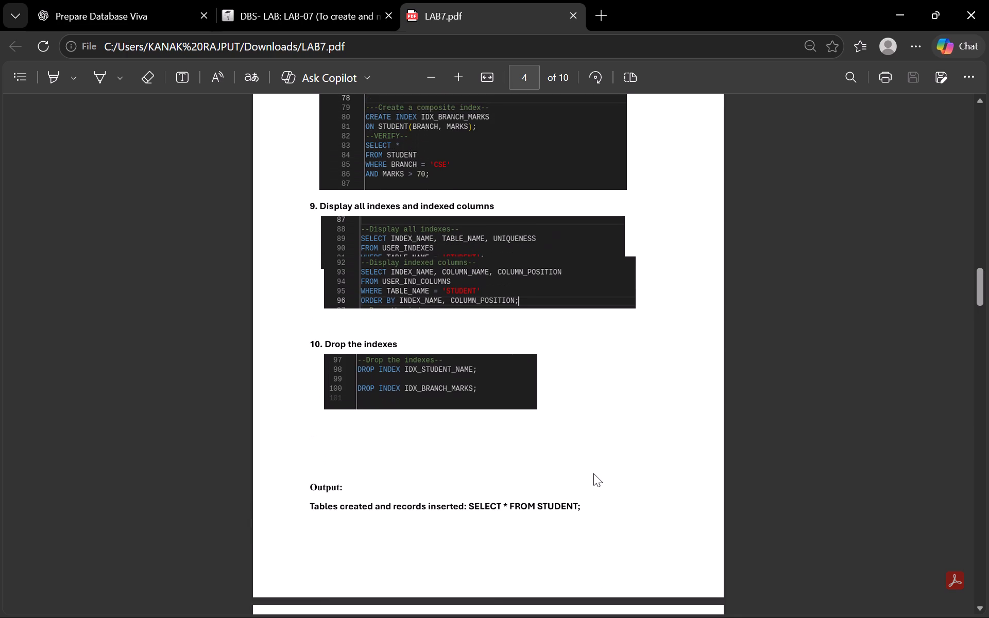
scroll(593, 473, "up", 3)
scroll(593, 473, "down", 1)
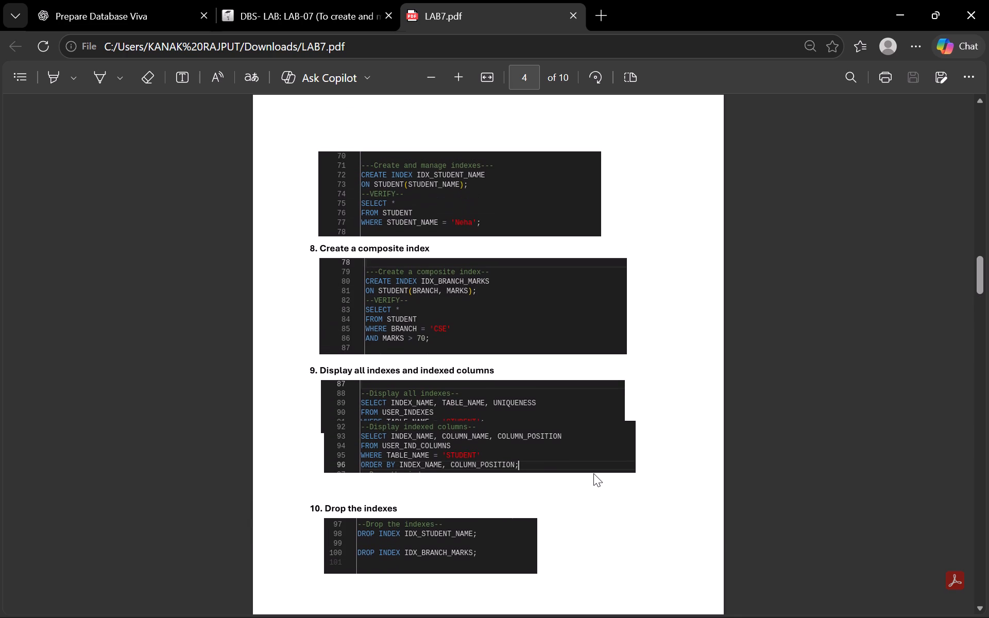
scroll(593, 473, "down", 1)
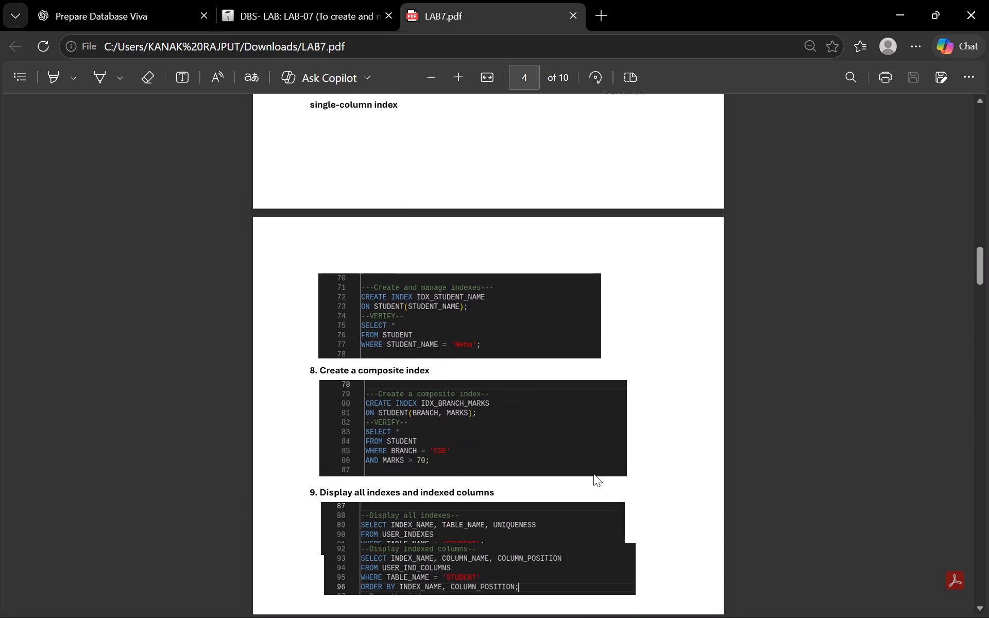
scroll(593, 473, "down", 1)
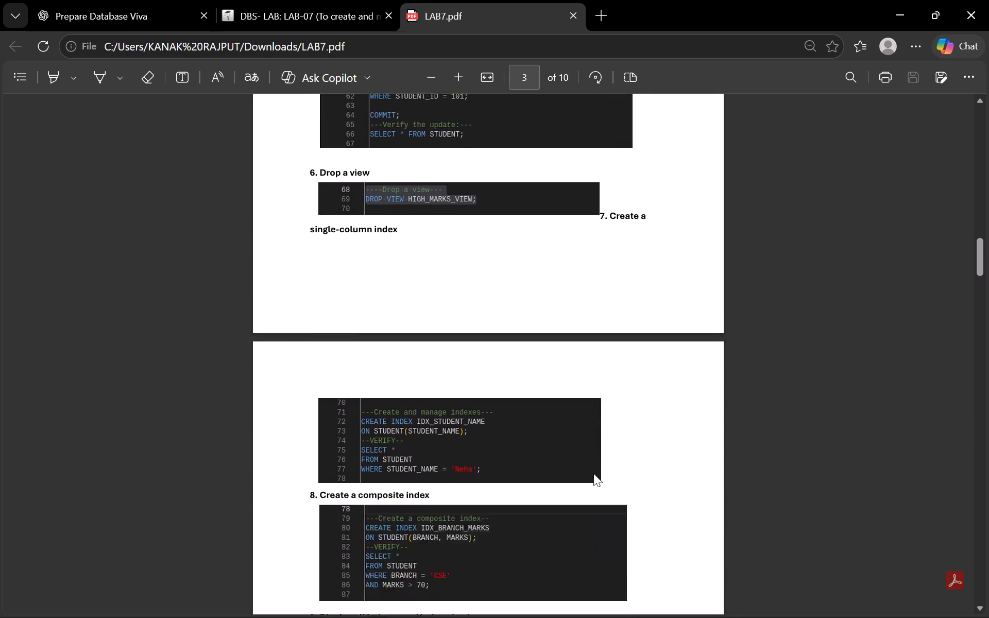
scroll(593, 473, "down", 1)
scroll(608, 427, "up", 1)
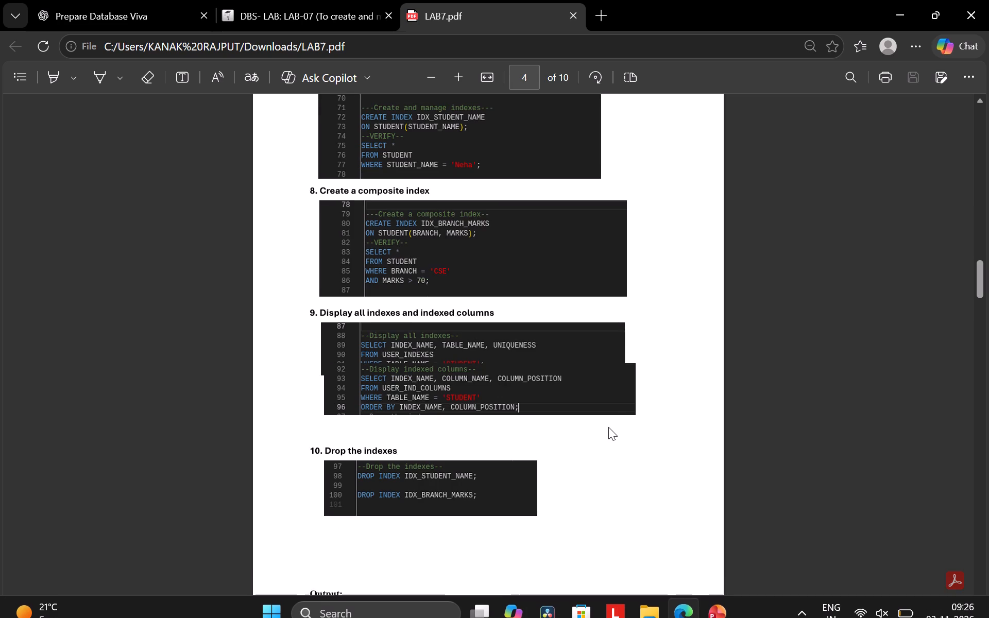
scroll(608, 427, "up", 2)
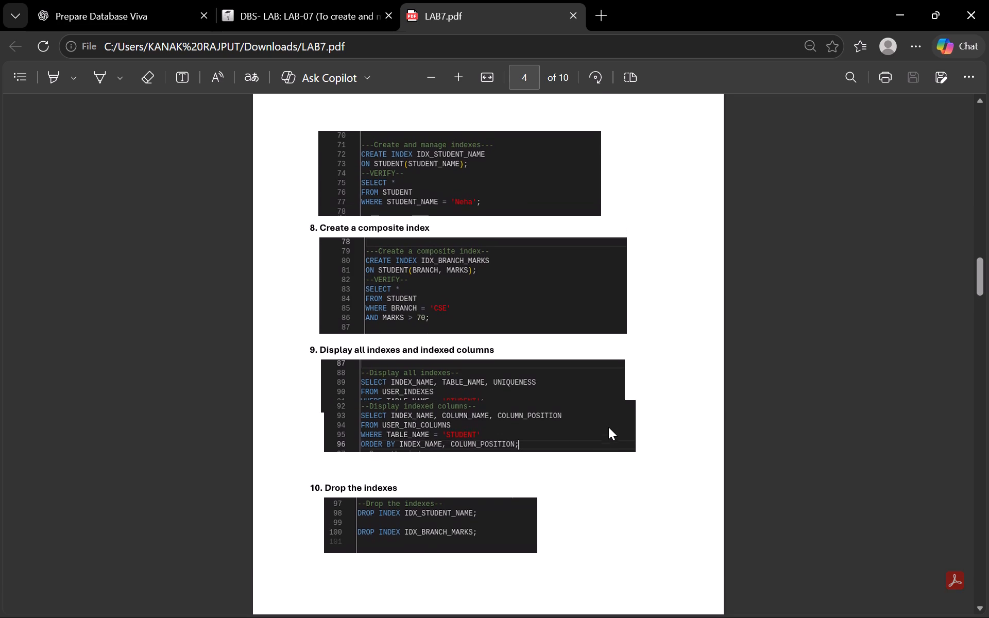
scroll(608, 427, "up", 2)
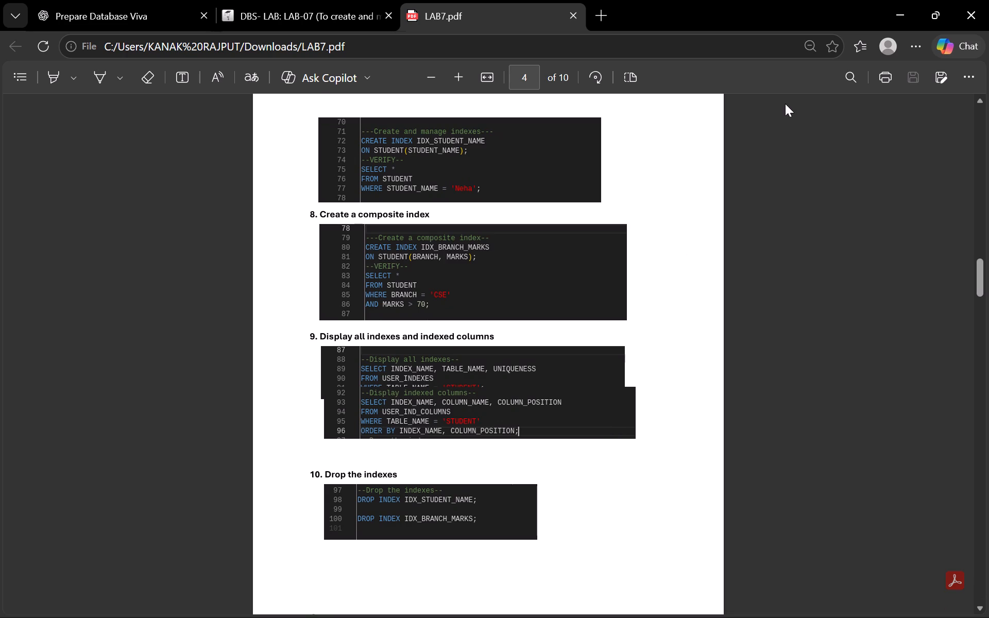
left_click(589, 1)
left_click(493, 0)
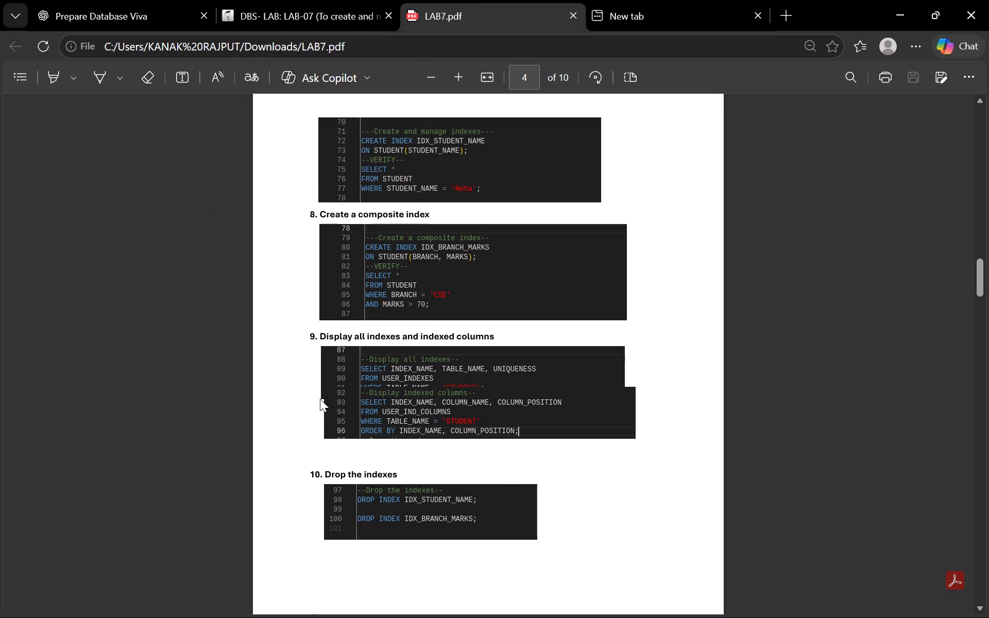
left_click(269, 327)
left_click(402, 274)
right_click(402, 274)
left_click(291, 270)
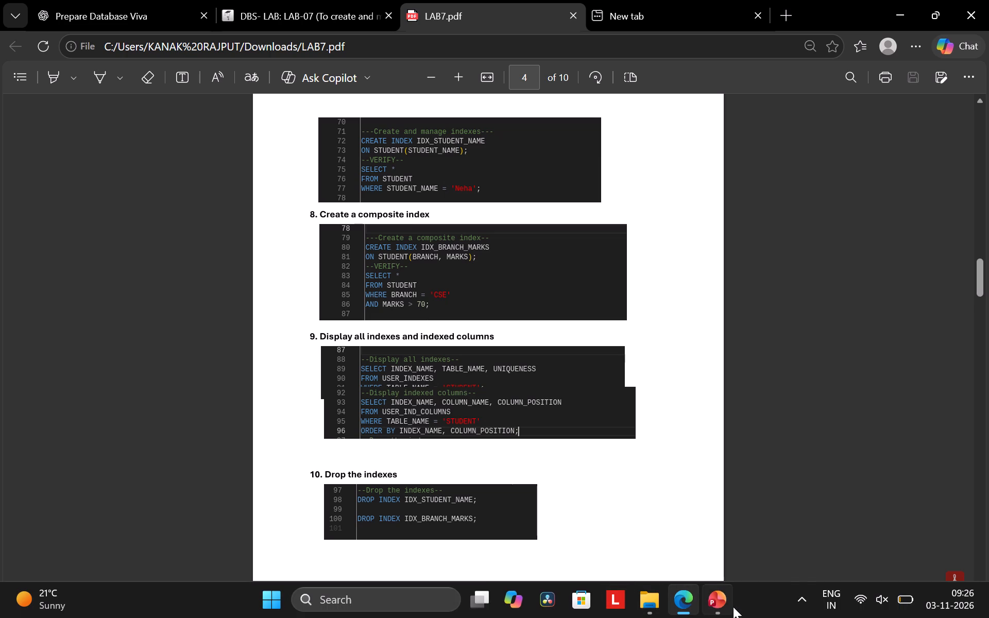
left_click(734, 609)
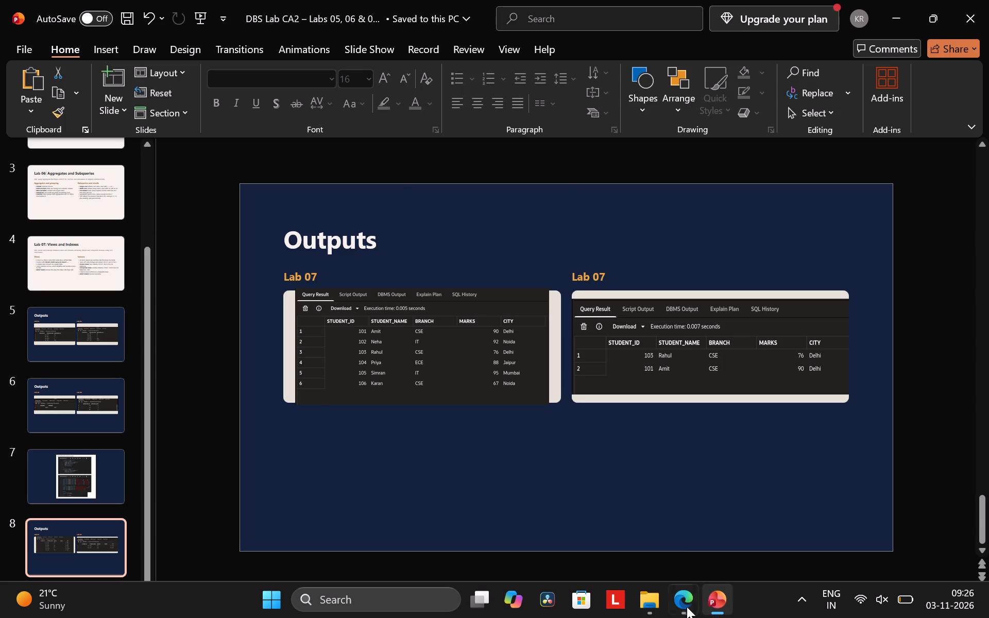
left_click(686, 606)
Capture a screenshot of LAB7.pdf page 3 from the "Create and manage views" query through "5. Update data through a view".
scroll(609, 372, "up", 6)
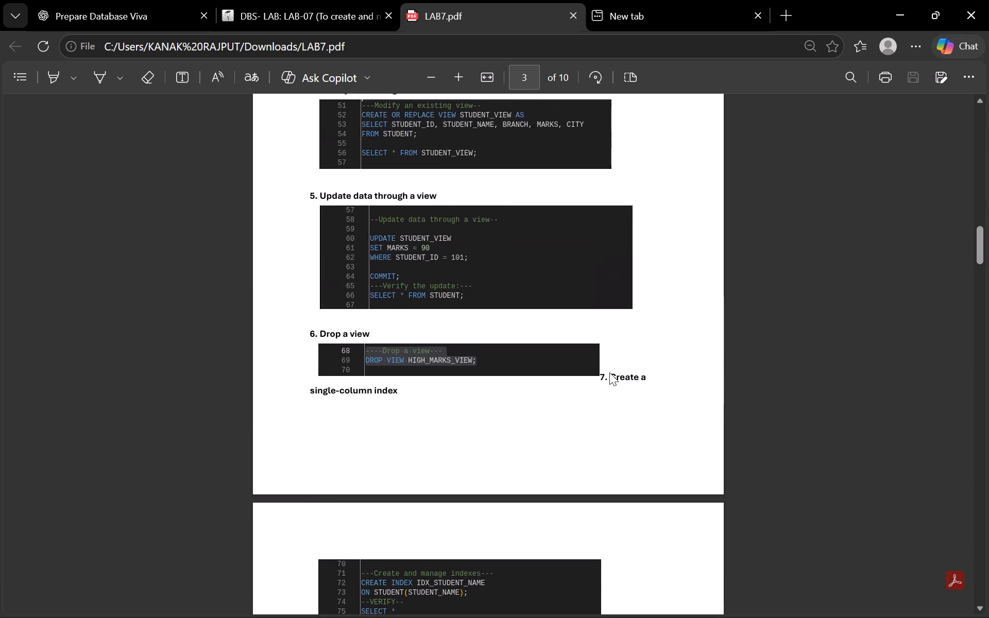
scroll(609, 372, "up", 6)
scroll(609, 372, "down", 1)
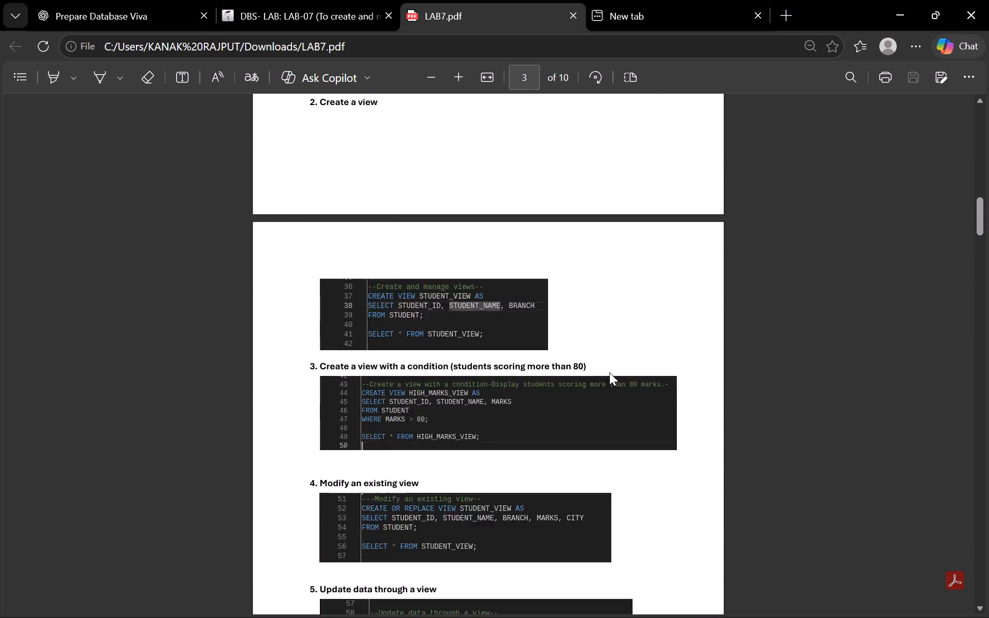
scroll(609, 372, "down", 2)
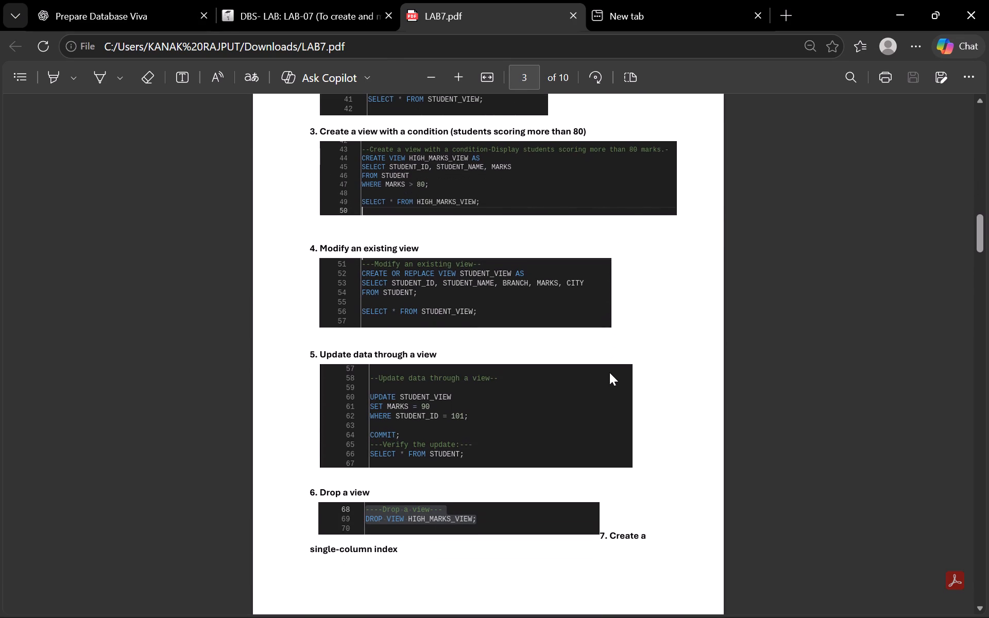
scroll(609, 372, "down", 2)
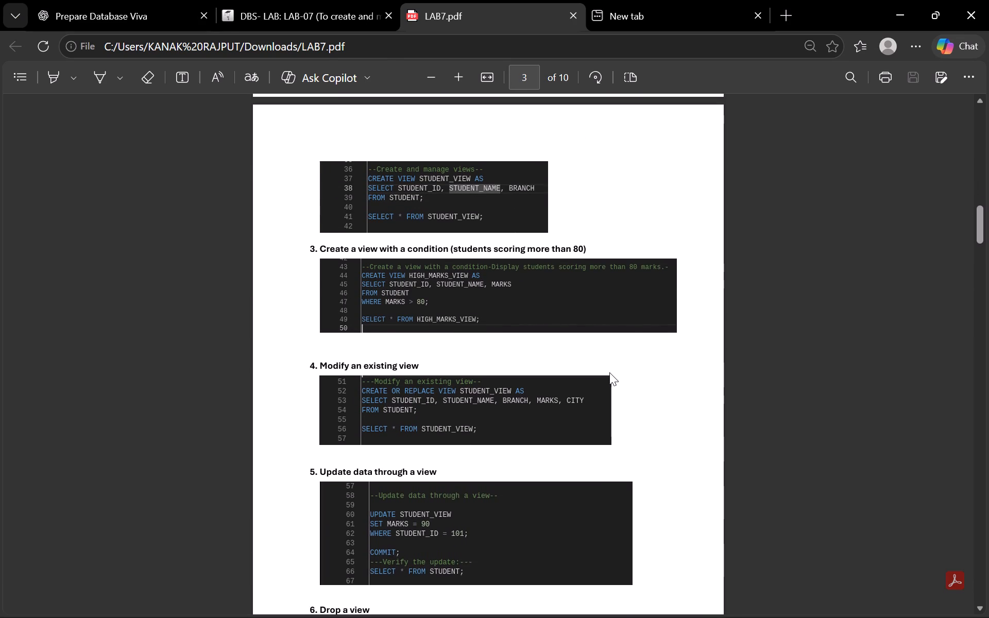
scroll(609, 372, "down", 1)
key("shift+super+s")
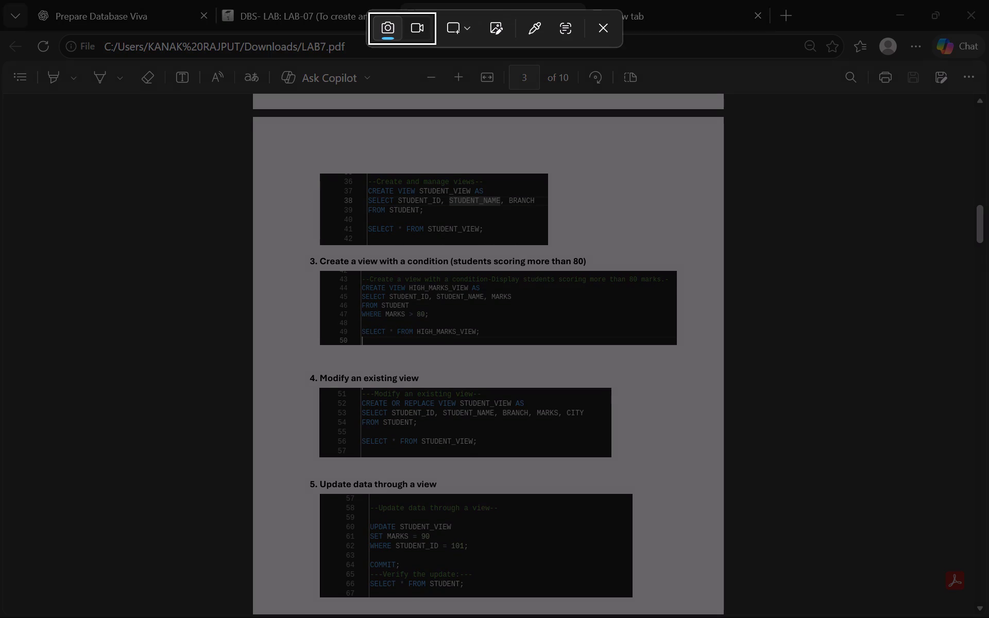
left_click(476, 25)
left_click(476, 25)
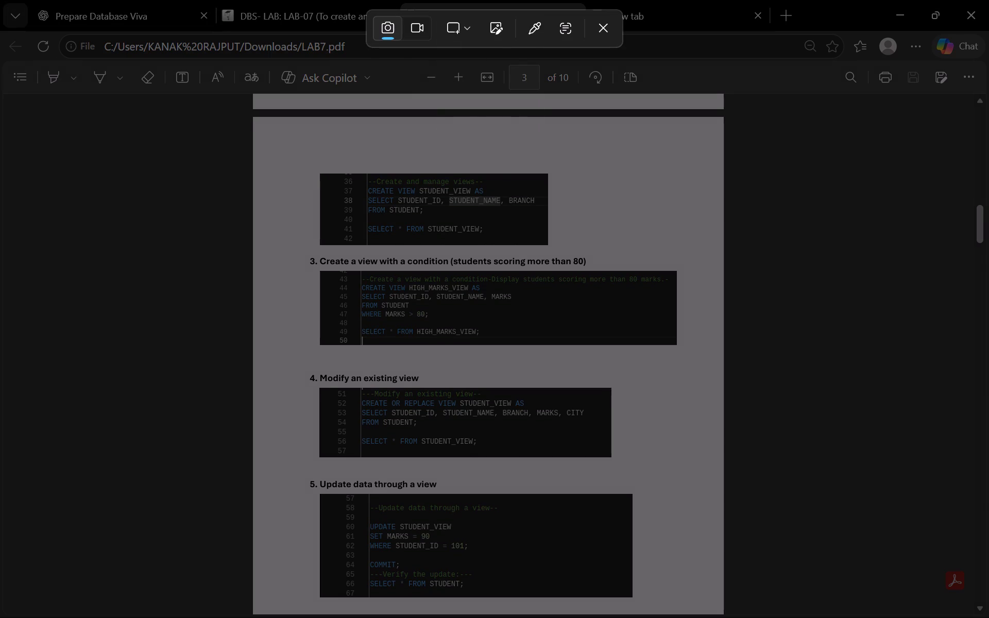
left_click_drag(278, 140, 702, 597)
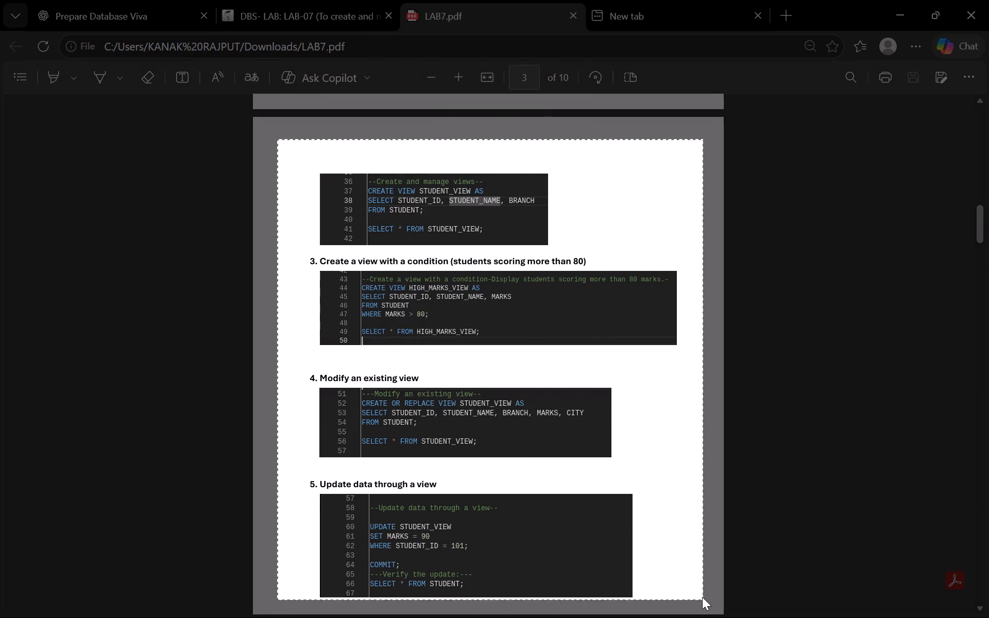
left_click_drag(702, 597, 689, 606)
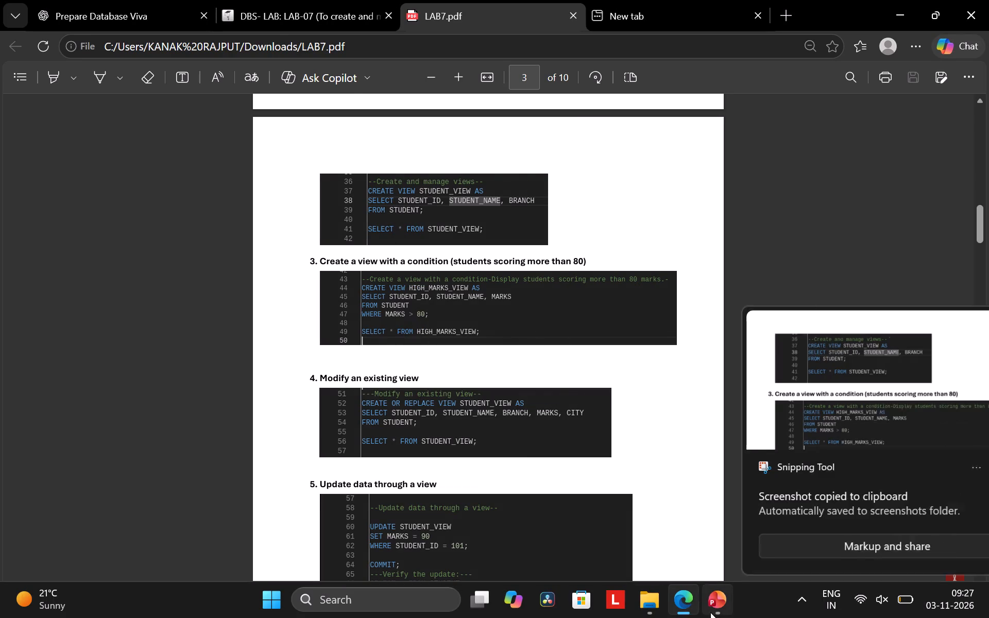
Switch to PowerPoint and dismiss the screenshot and low-battery notifications.
left_click(710, 612)
left_click(536, 486)
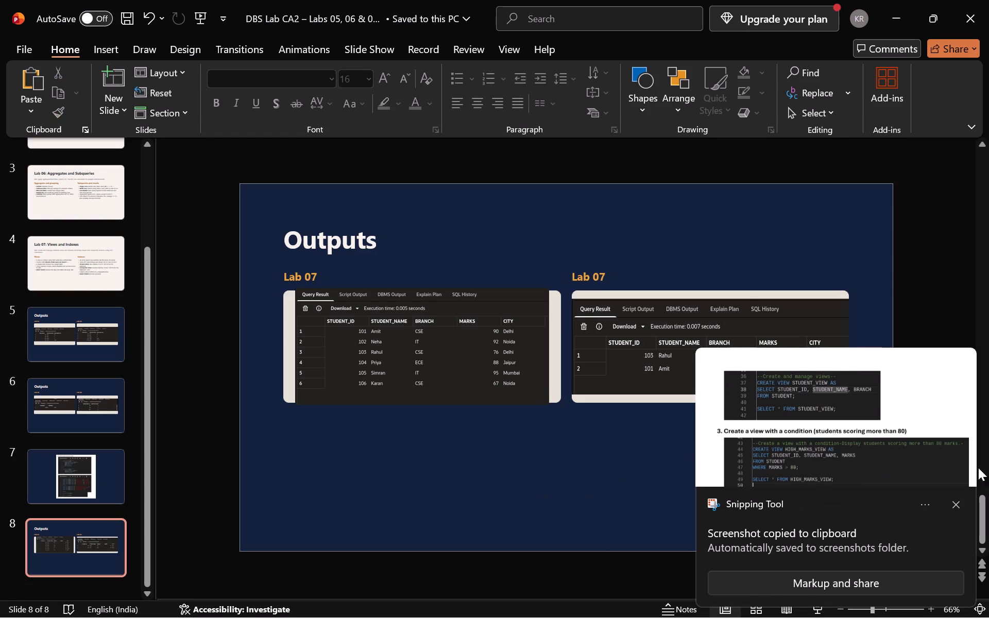
left_click(957, 508)
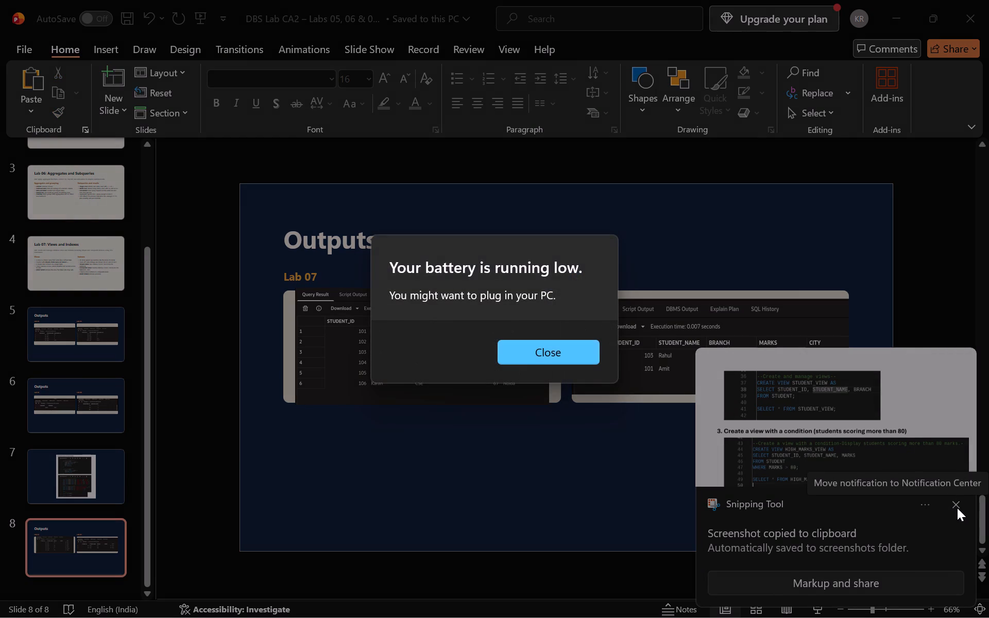
left_click(528, 359)
left_click(952, 504)
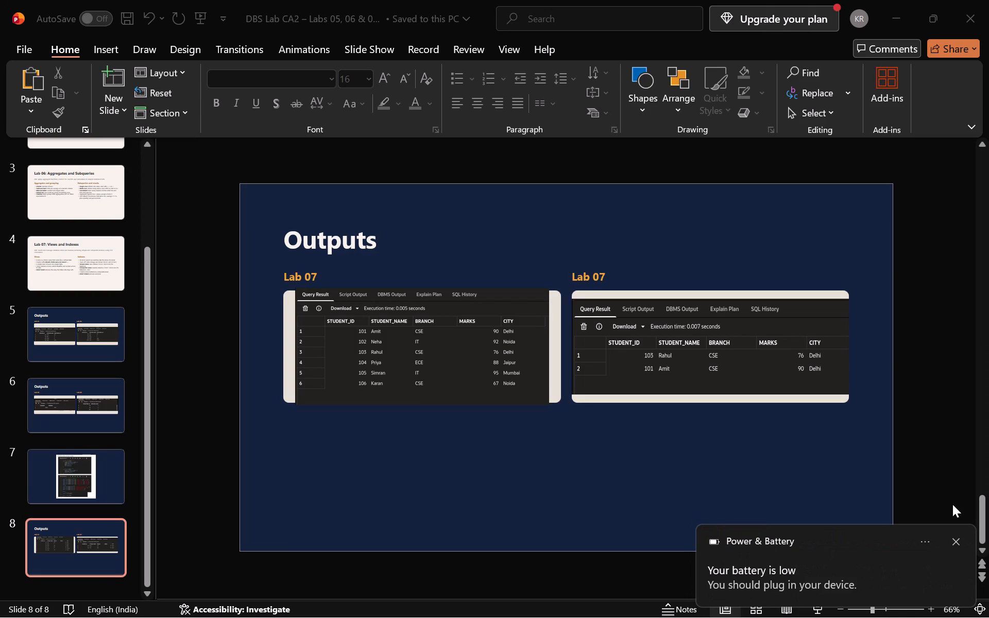
left_click(962, 542)
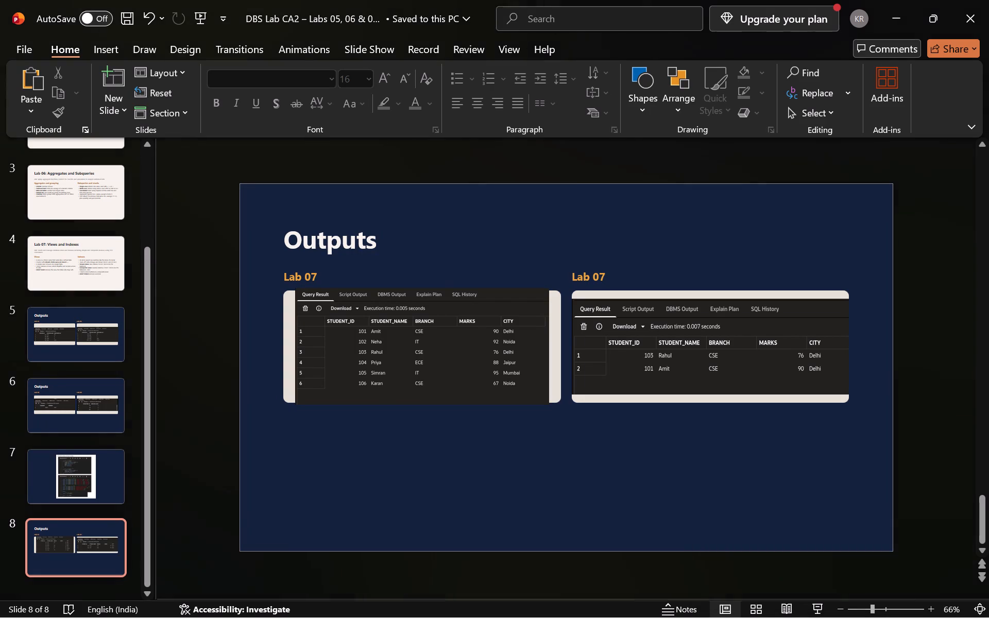
Move the "1. Create the tables and insert records" screenshot to the left half of slide 7.
key("Left")
left_click_drag(537, 333, 418, 336)
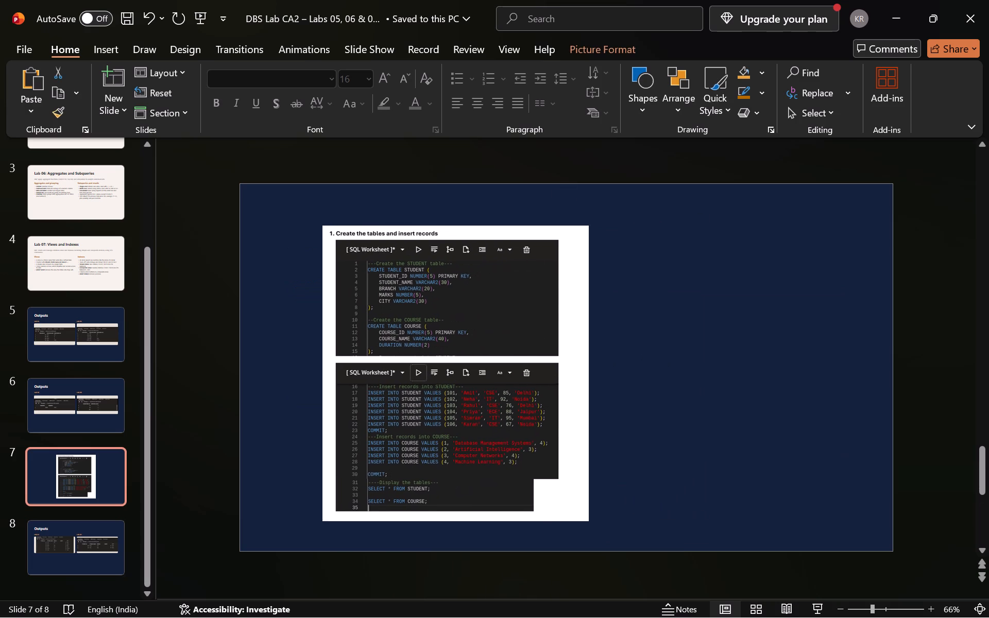
left_click_drag(418, 336, 365, 325)
left_click(684, 284)
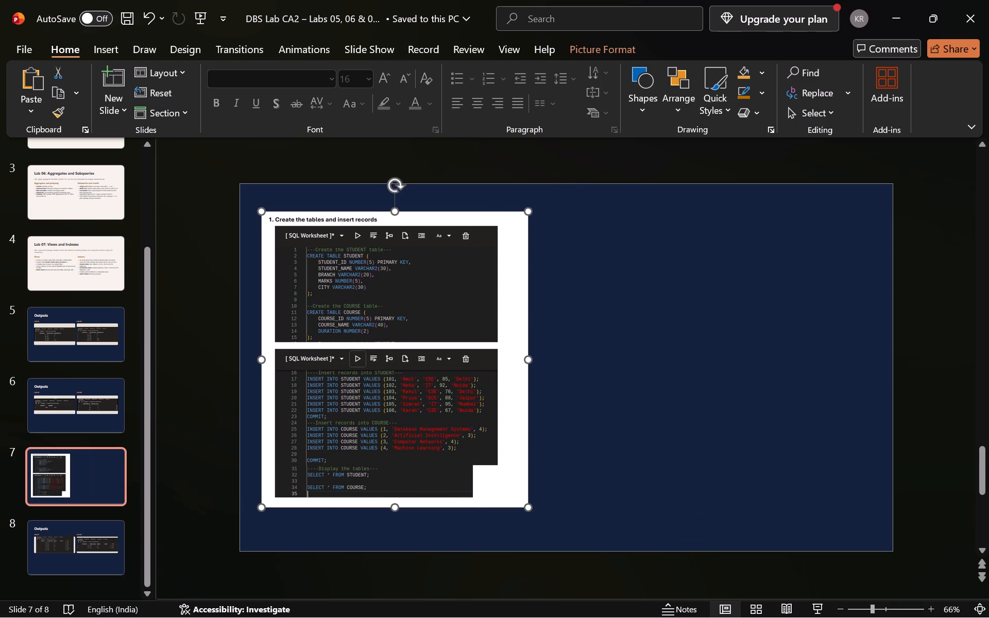
Paste the captured view queries screenshot onto slide 7 and place it on the right half, top-aligned with the first screenshot.
key("ctrl+v")
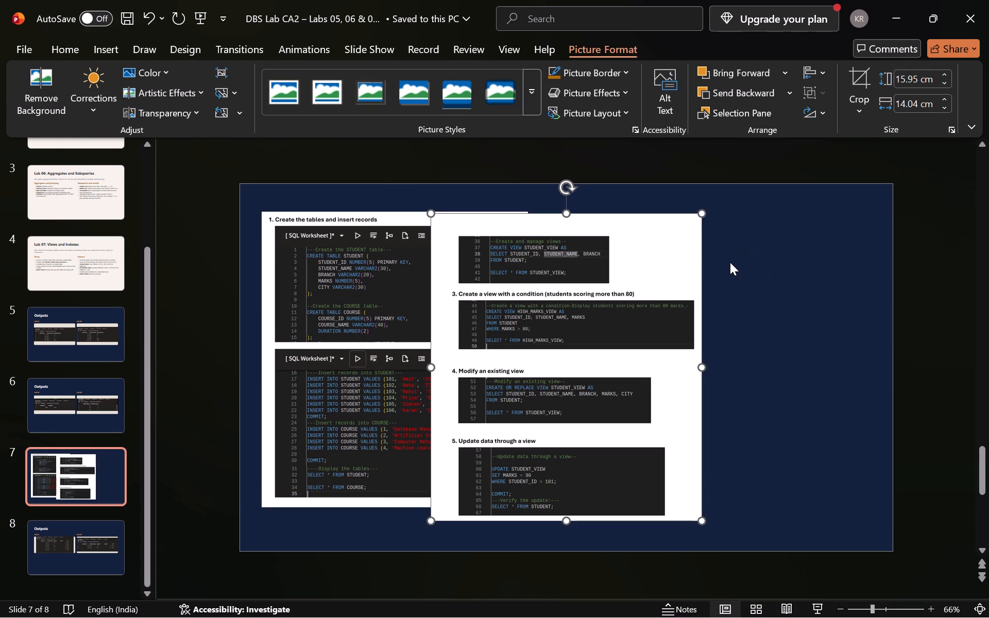
left_click(730, 262)
left_click_drag(673, 256, 801, 250)
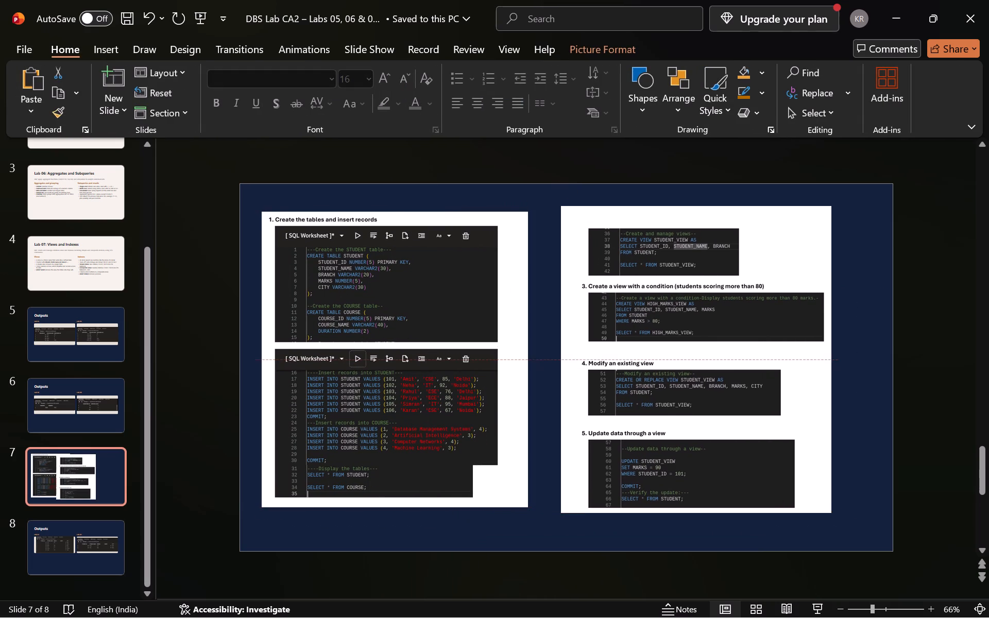
left_click_drag(801, 250, 799, 252)
left_click(929, 235)
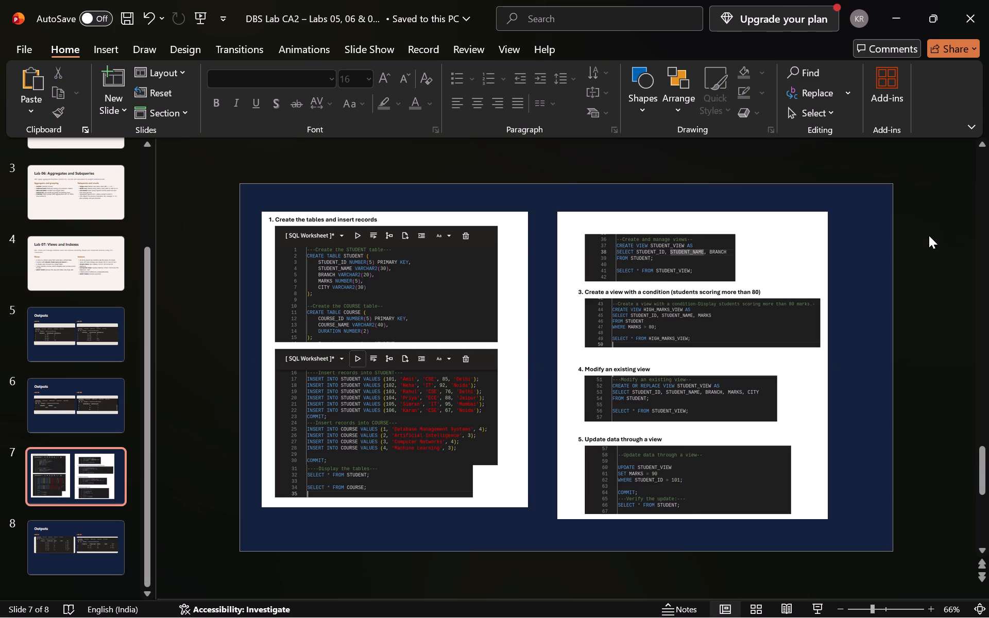
Switch to LAB7.pdf and capture a screenshot of page 4 from "8. Create a composite index" through "10. Drop the indexes".
left_click(689, 605)
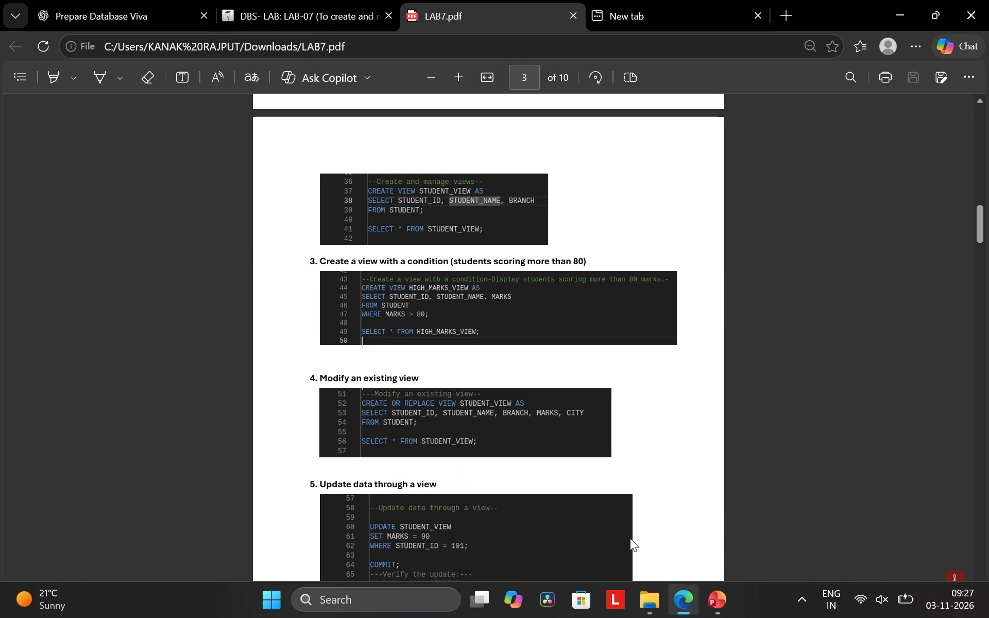
scroll(581, 434, "down", 5)
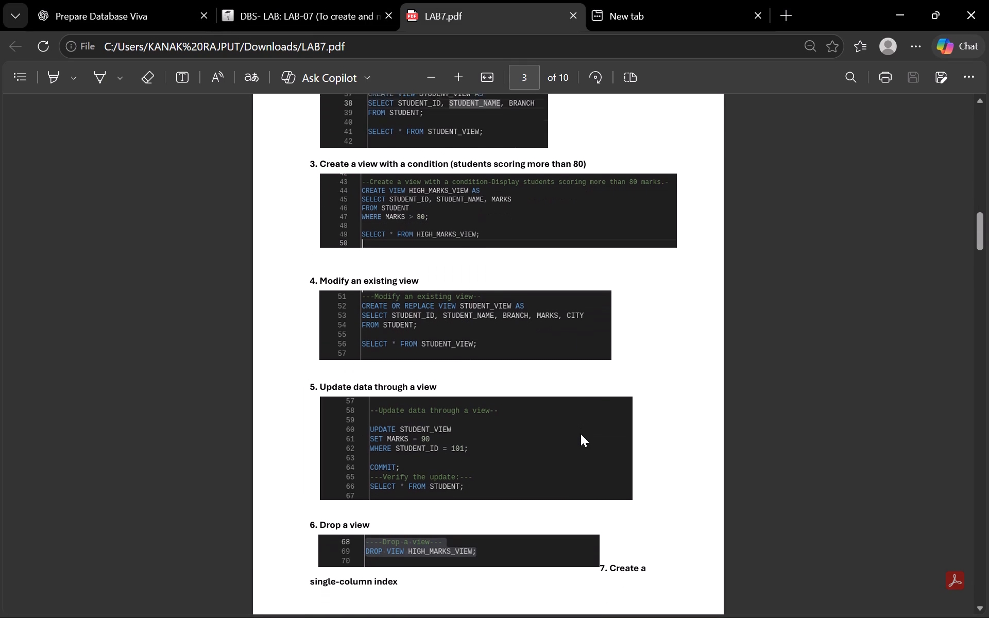
scroll(581, 434, "down", 9)
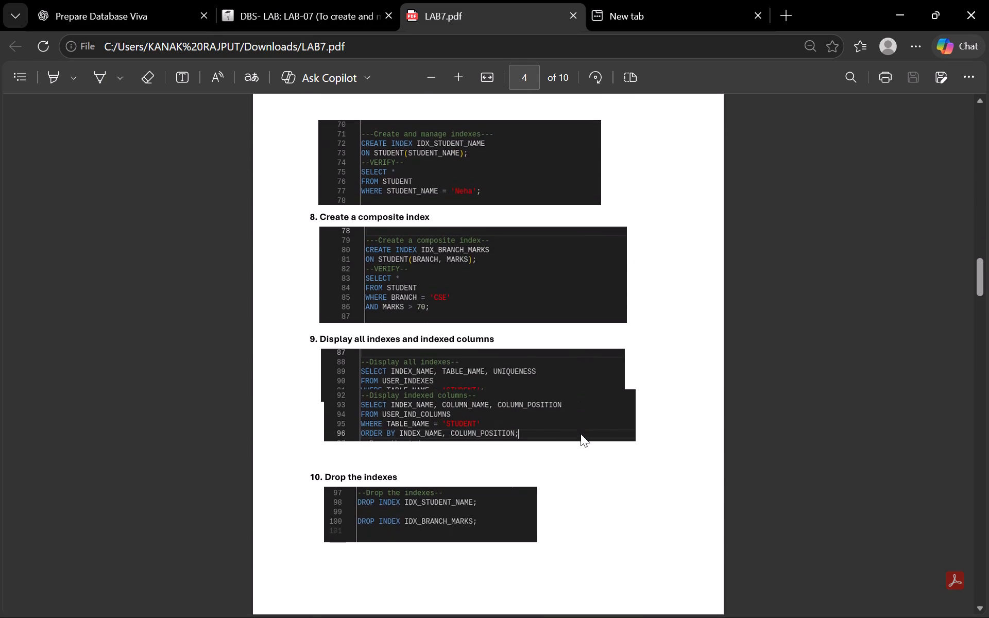
scroll(581, 434, "down", 1)
scroll(581, 434, "up", 2)
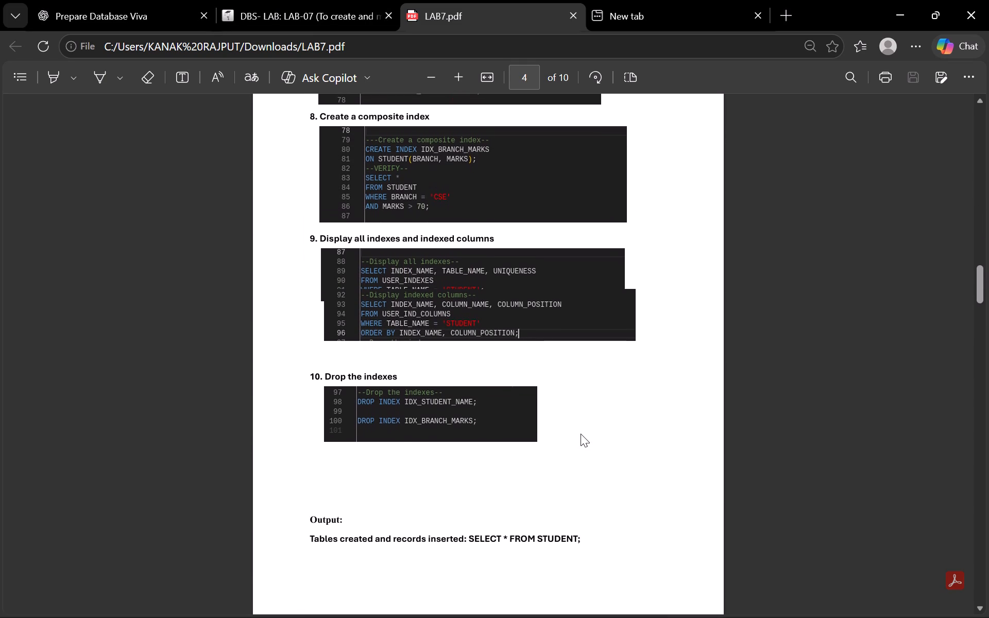
scroll(581, 434, "up", 1)
key("shift+super+s")
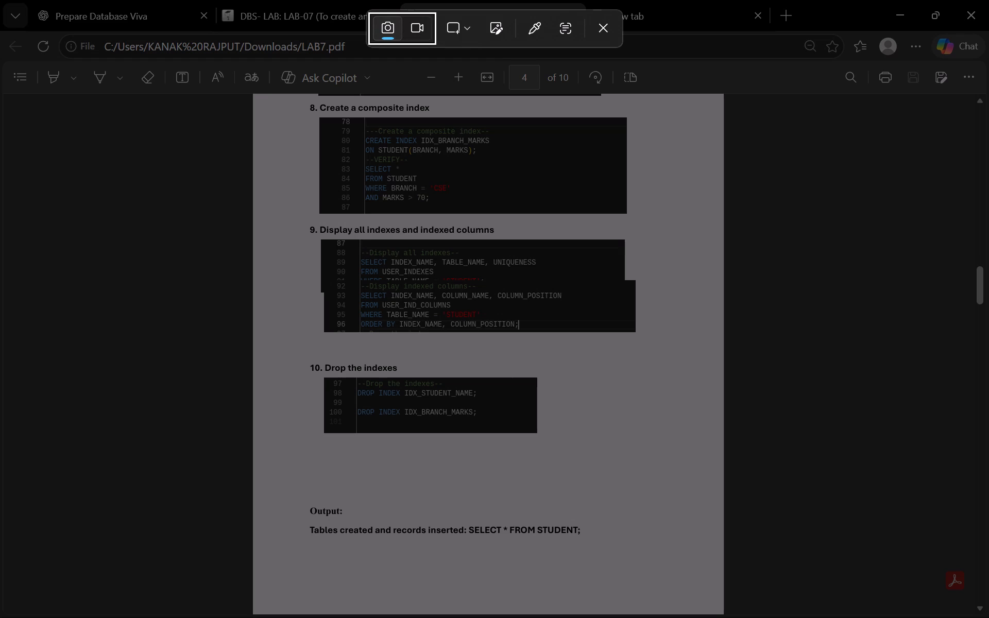
left_click(449, 22)
left_click(449, 22)
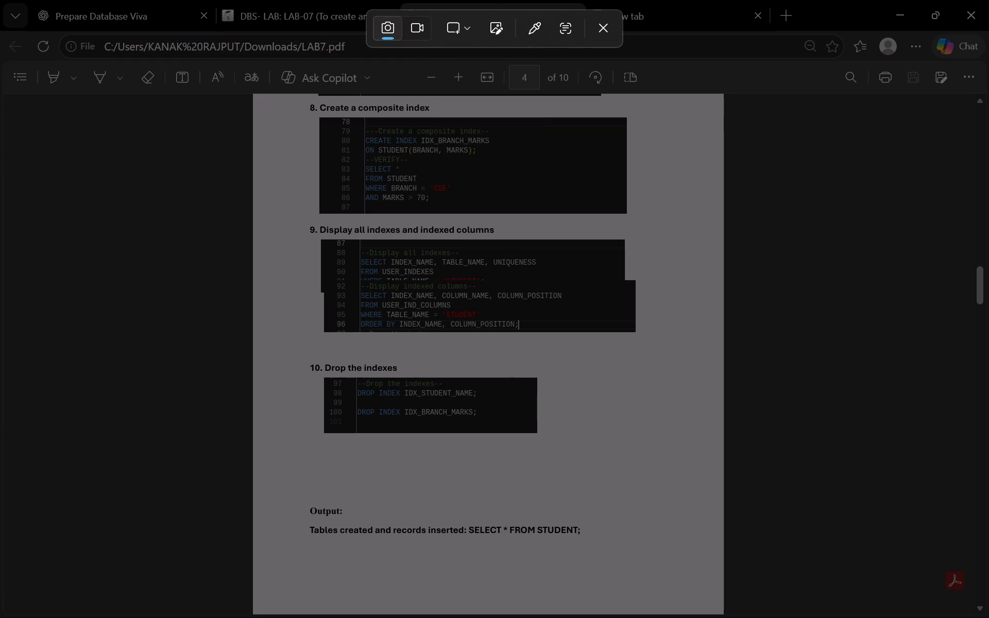
left_click_drag(288, 99, 658, 460)
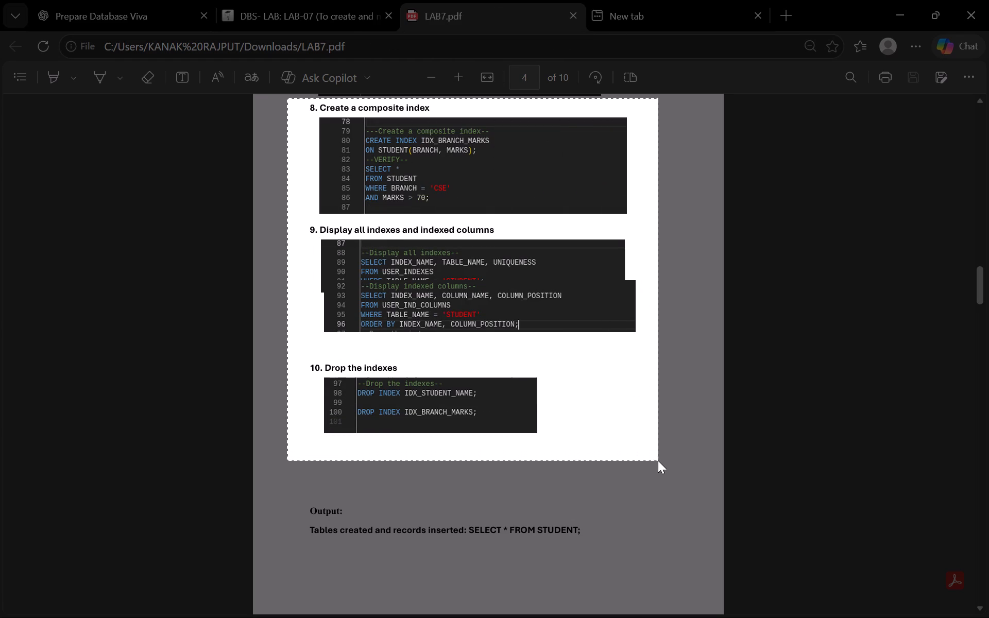
left_click_drag(658, 460, 658, 460)
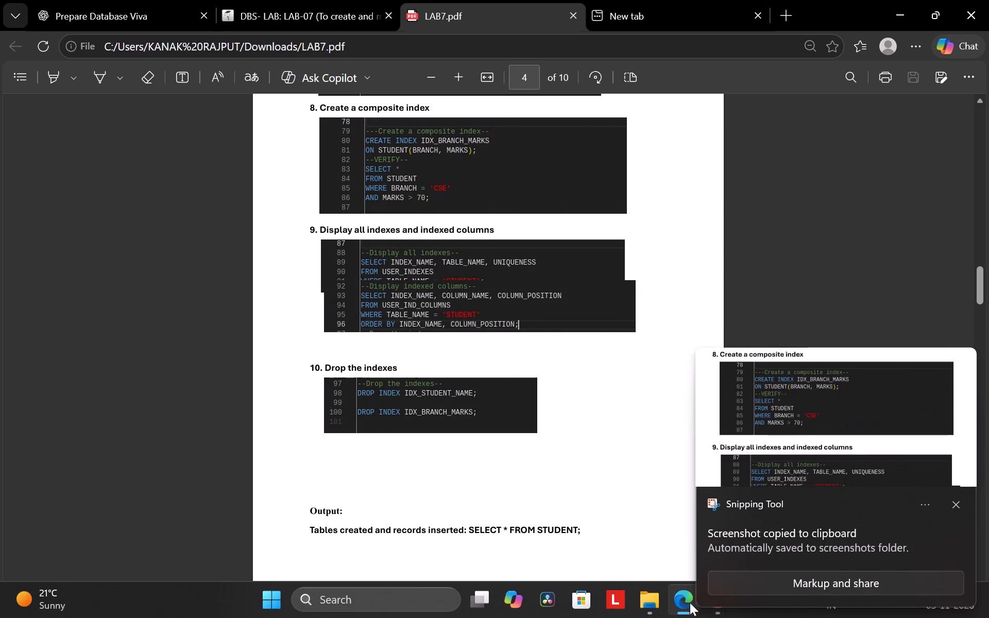
Dismiss the screenshot notification and switch to PowerPoint.
left_click(718, 616)
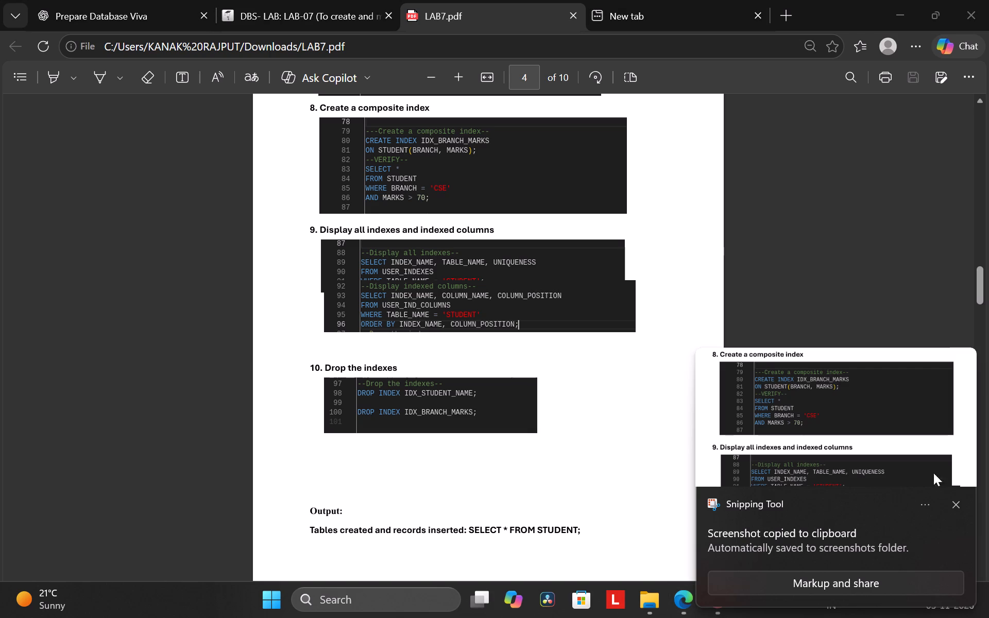
left_click(957, 507)
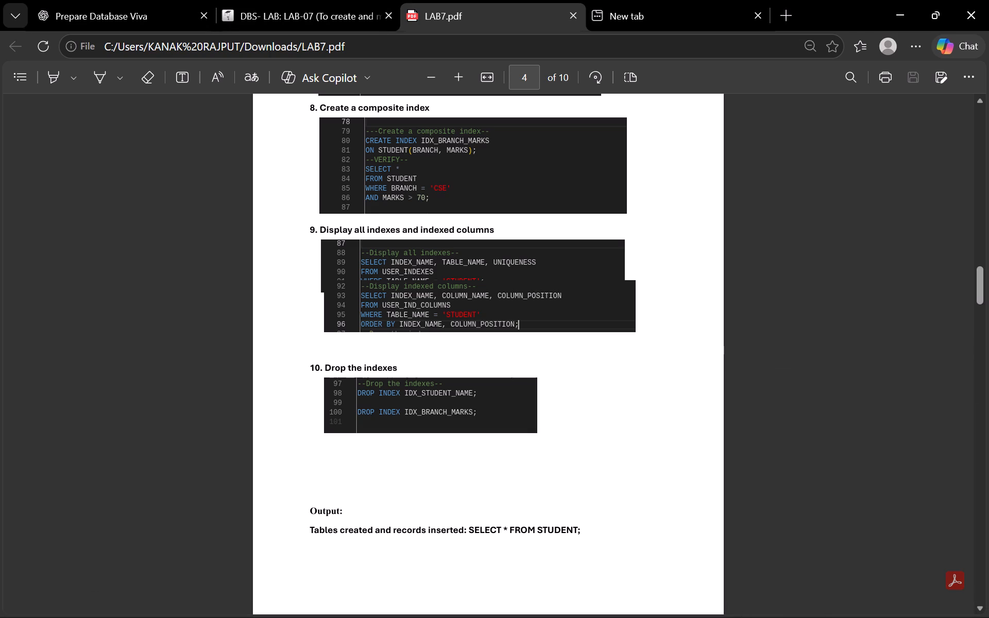
left_click(718, 587)
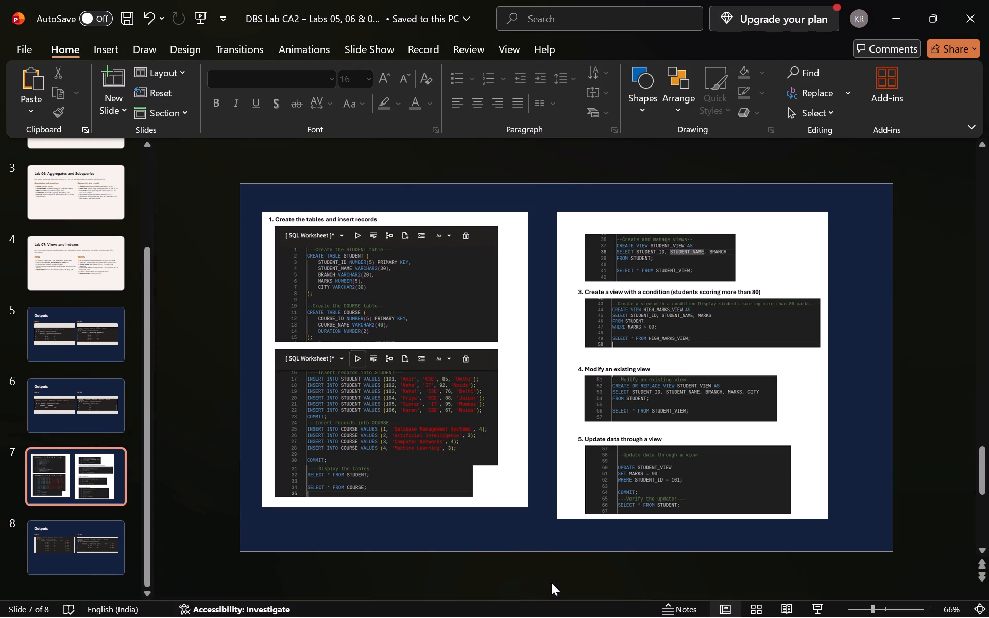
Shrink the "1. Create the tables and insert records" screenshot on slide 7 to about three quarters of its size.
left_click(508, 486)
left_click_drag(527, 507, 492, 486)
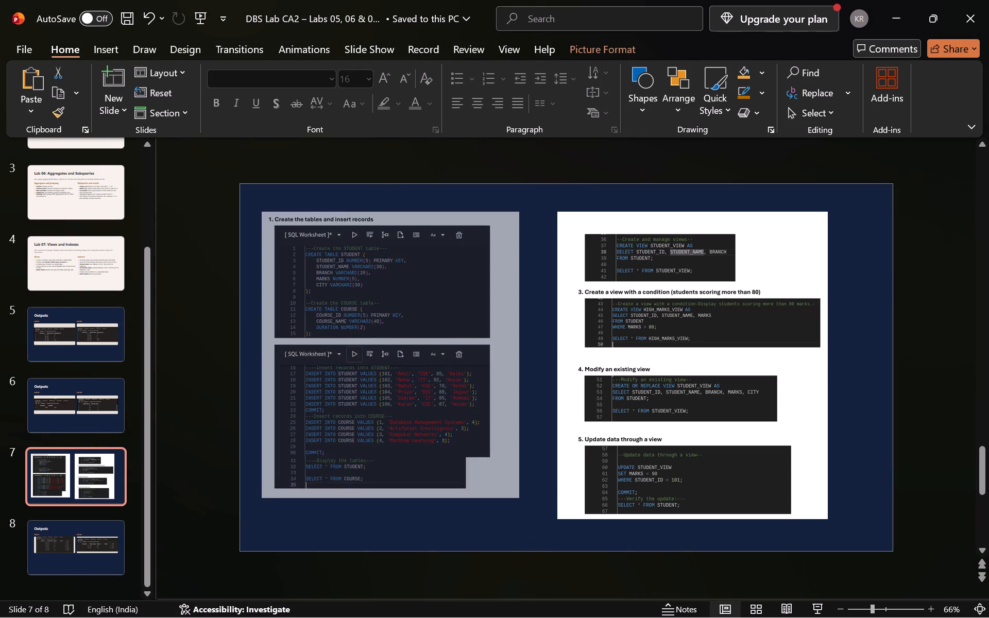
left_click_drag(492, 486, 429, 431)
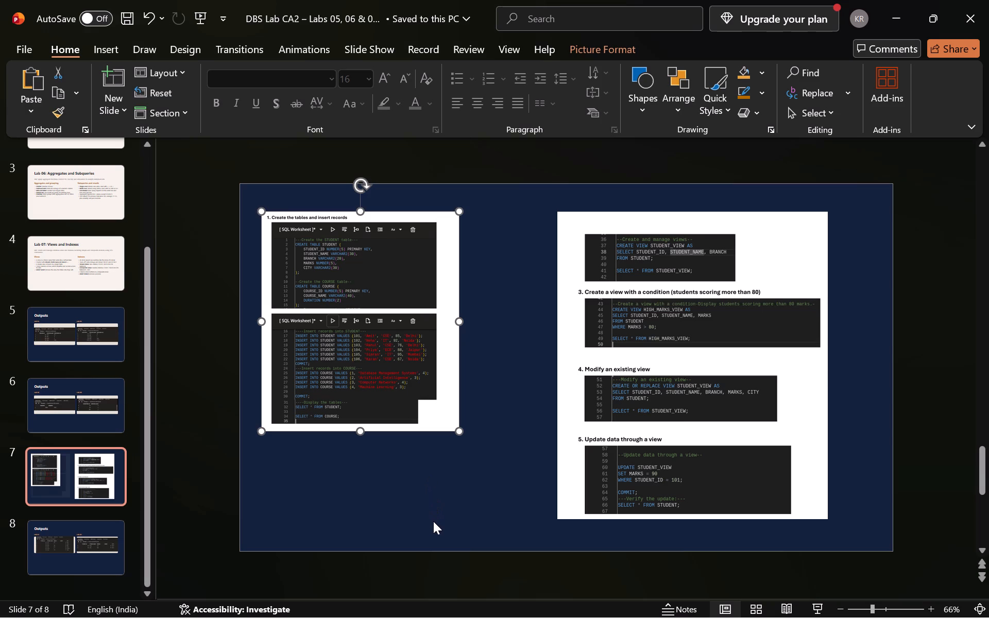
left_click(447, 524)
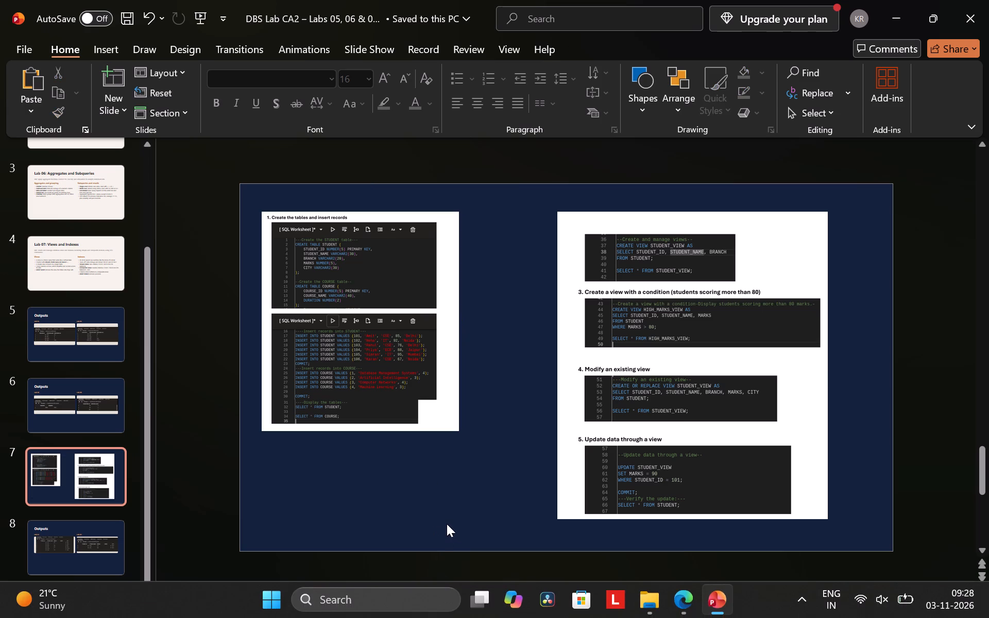
Scale the view queries screenshot on slide 7 down slightly, keeping its top-left corner in place.
left_click(697, 469)
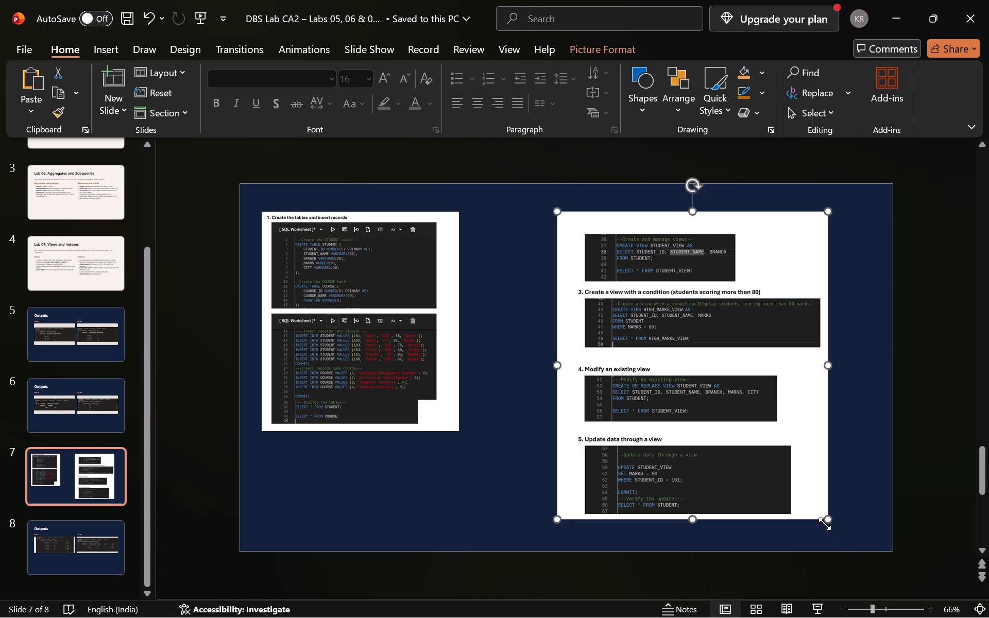
left_click_drag(824, 520, 687, 398)
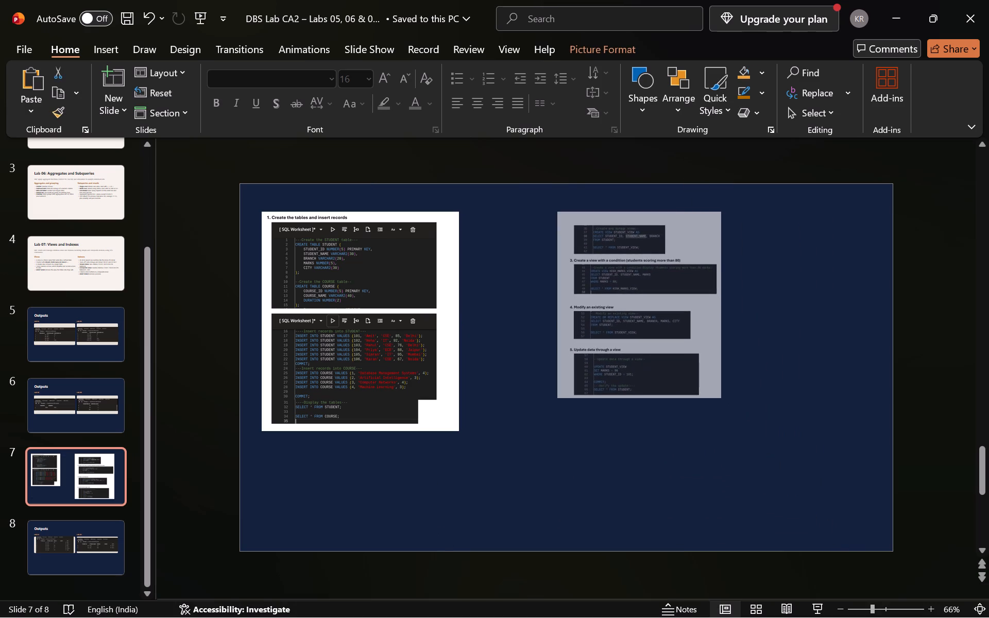
left_click_drag(687, 398, 808, 508)
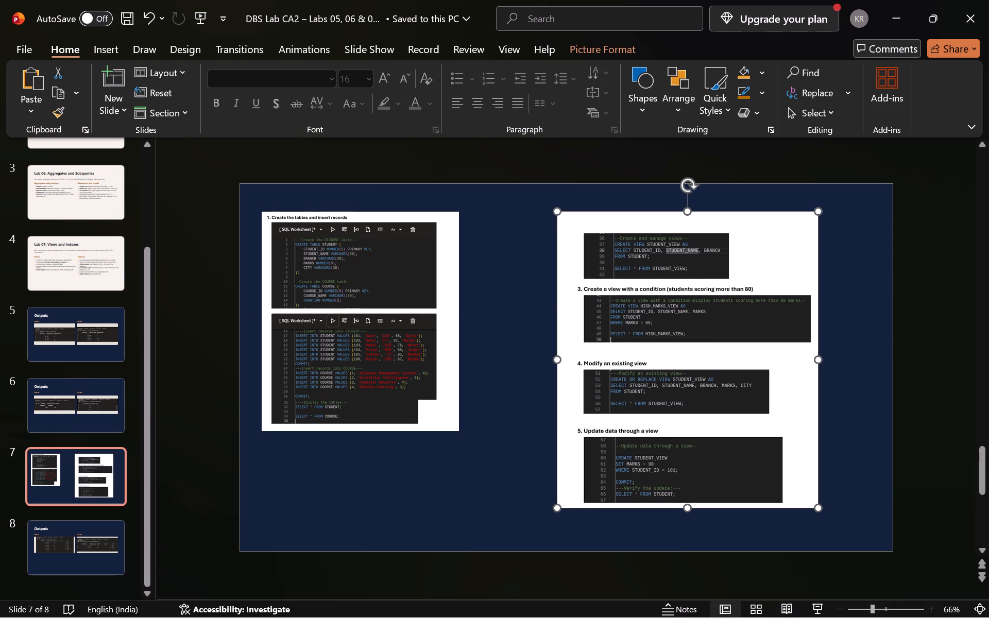
Enlarge the "1. Create the tables and insert records" screenshot until its bottom edge aligns with the view queries screenshot.
left_click(341, 328)
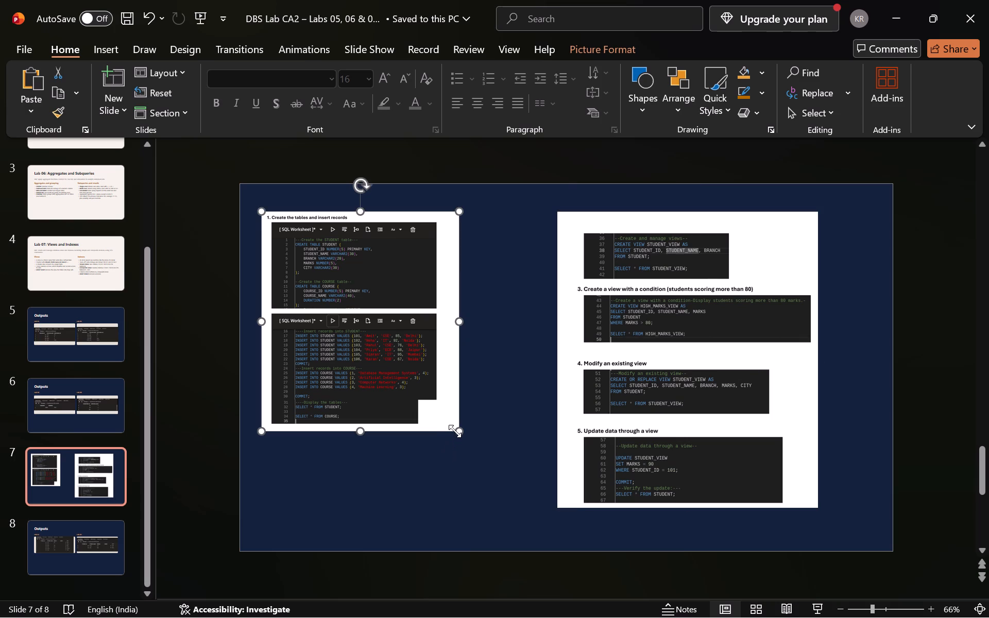
left_click_drag(455, 431, 453, 486)
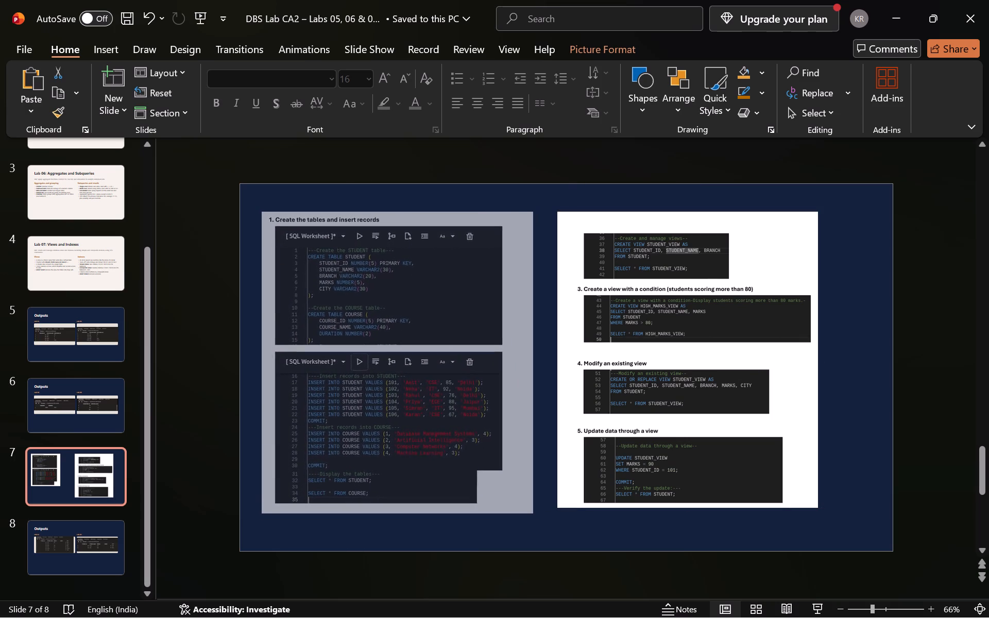
left_click_drag(453, 486, 439, 511)
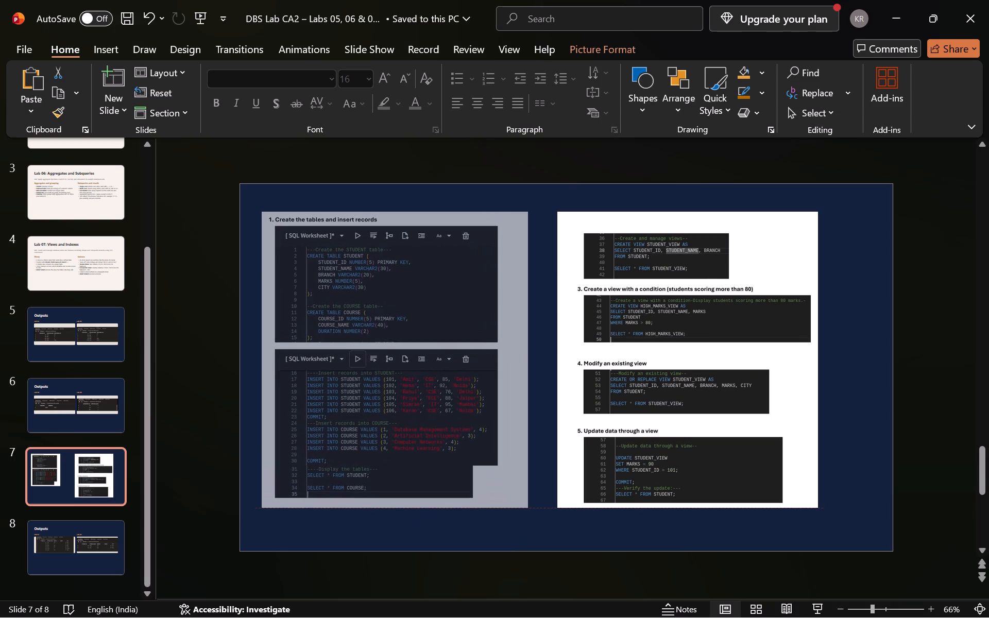
left_click_drag(439, 511, 440, 511)
left_click(869, 409)
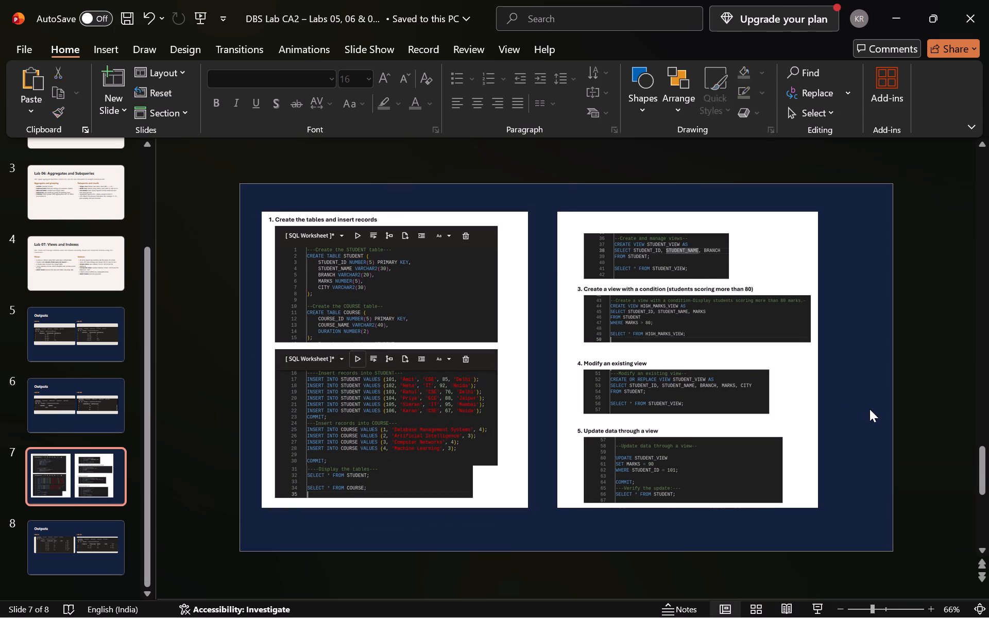
left_click(965, 344)
Duplicate the Lab 05 Outputs slide (slide 5).
key("Right")
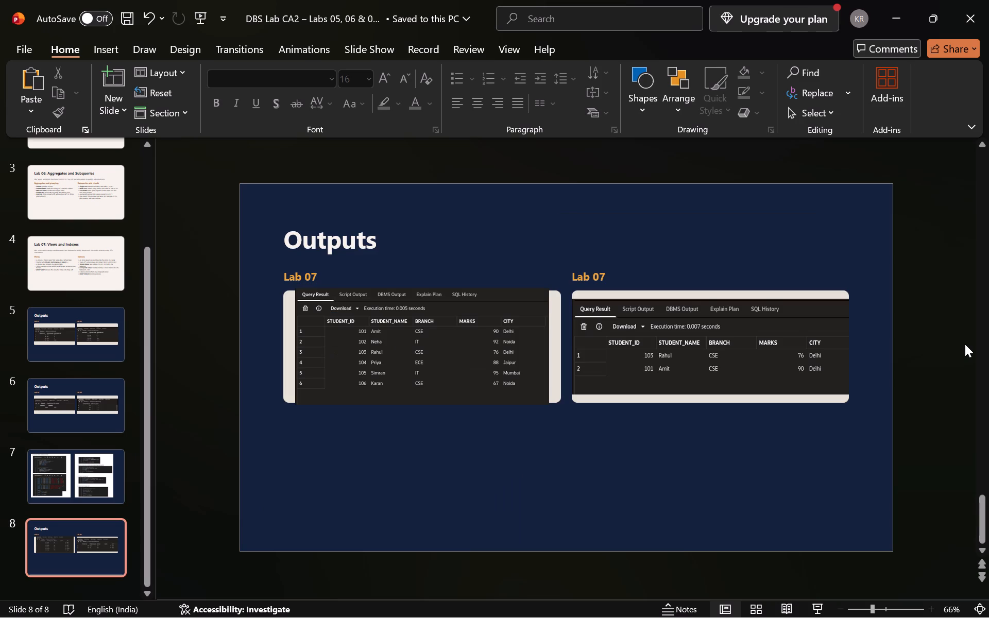
key("Left")
key("Left")
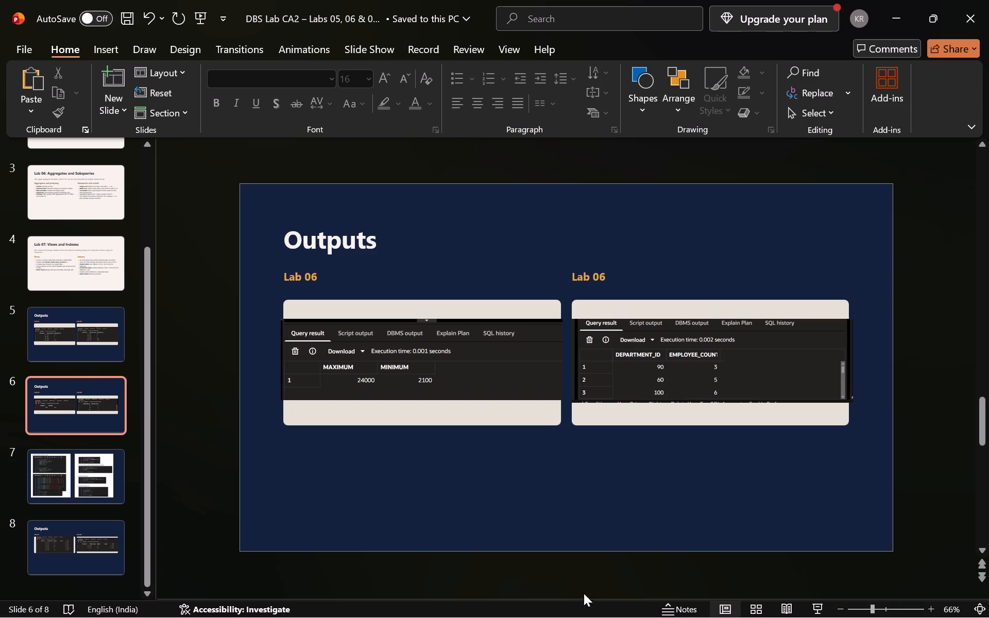
key("Left")
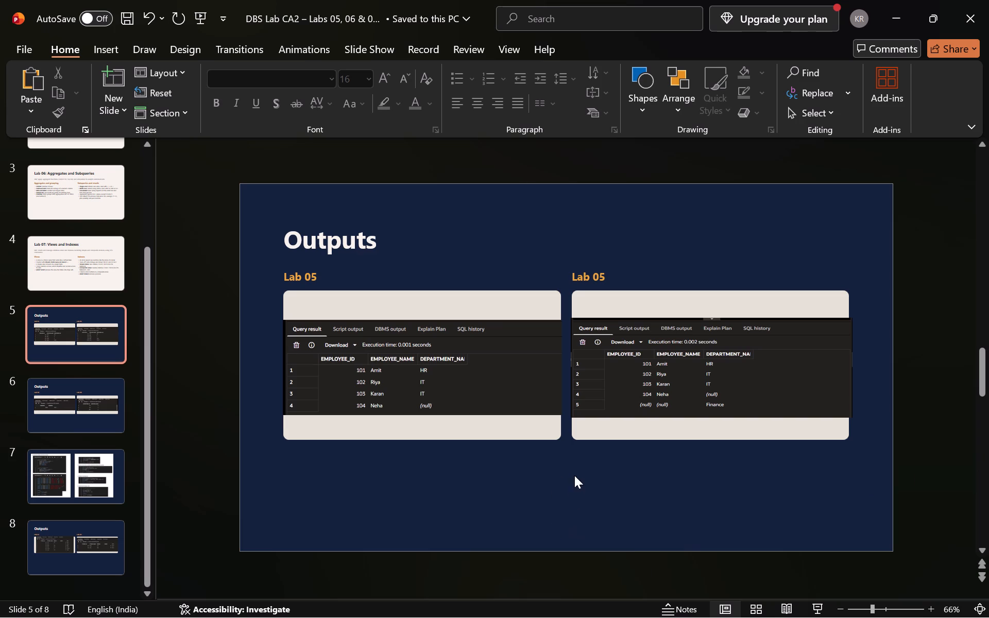
right_click(560, 451)
left_click_drag(624, 216, 612, 206)
left_click(612, 206)
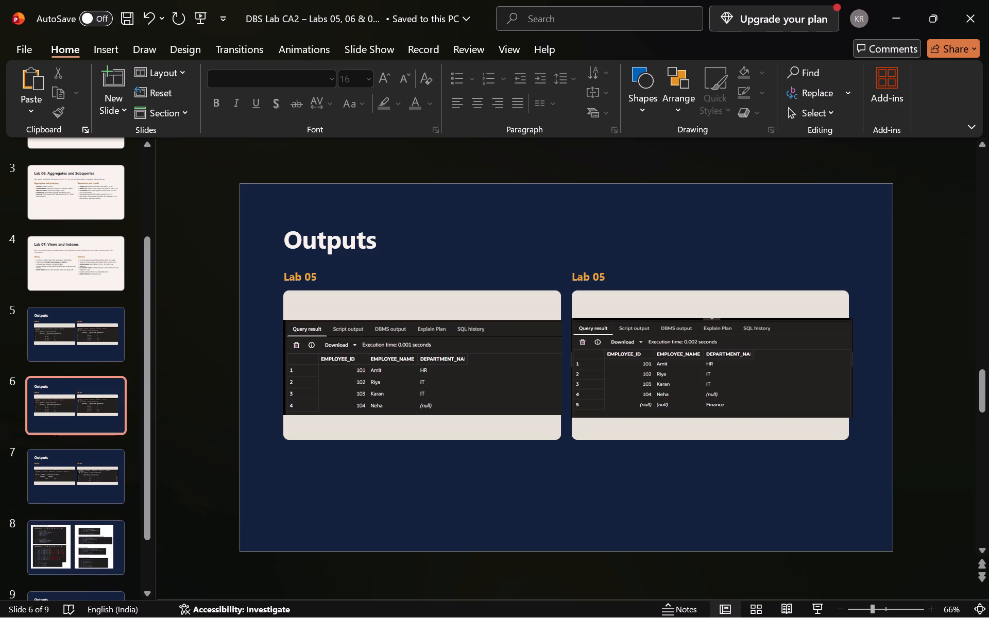
Delete both query result pictures and the light background boxes behind them from the first Lab 05 Outputs slide, slide 5.
left_click(58, 463)
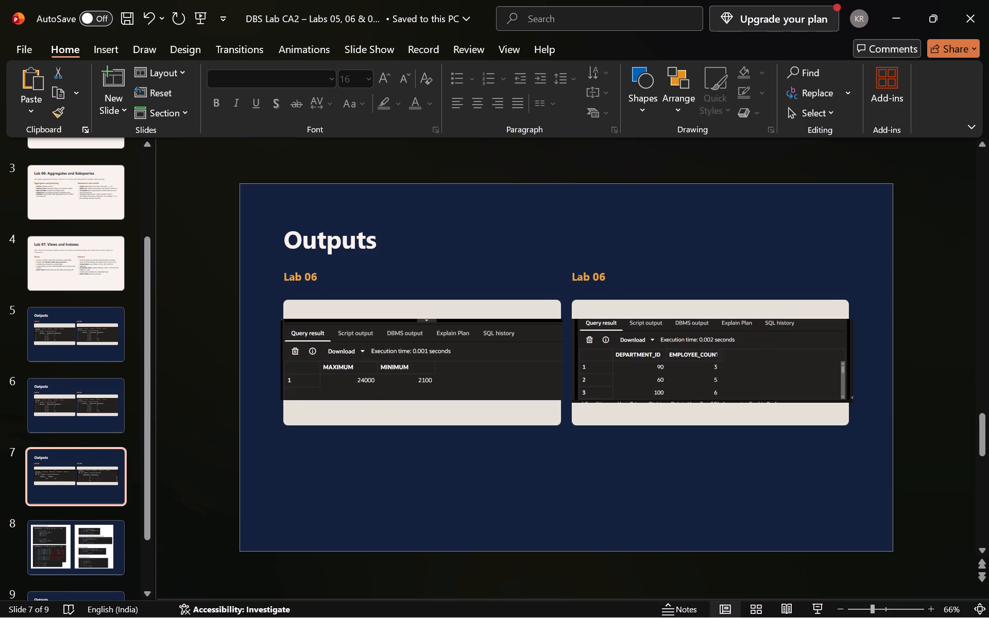
left_click(50, 323)
double_click(75, 404)
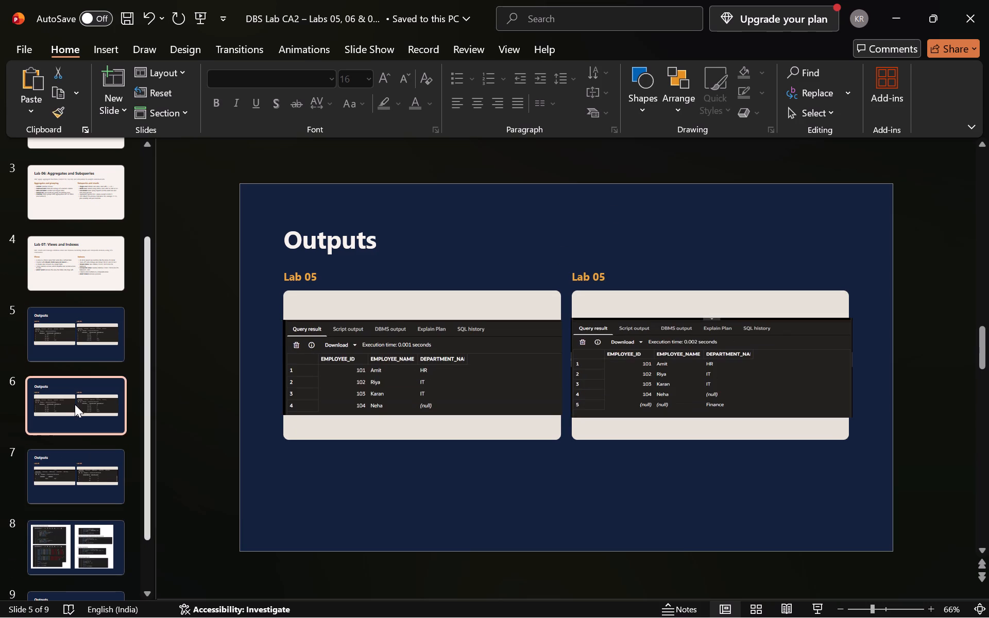
left_click(65, 350)
left_click(361, 390)
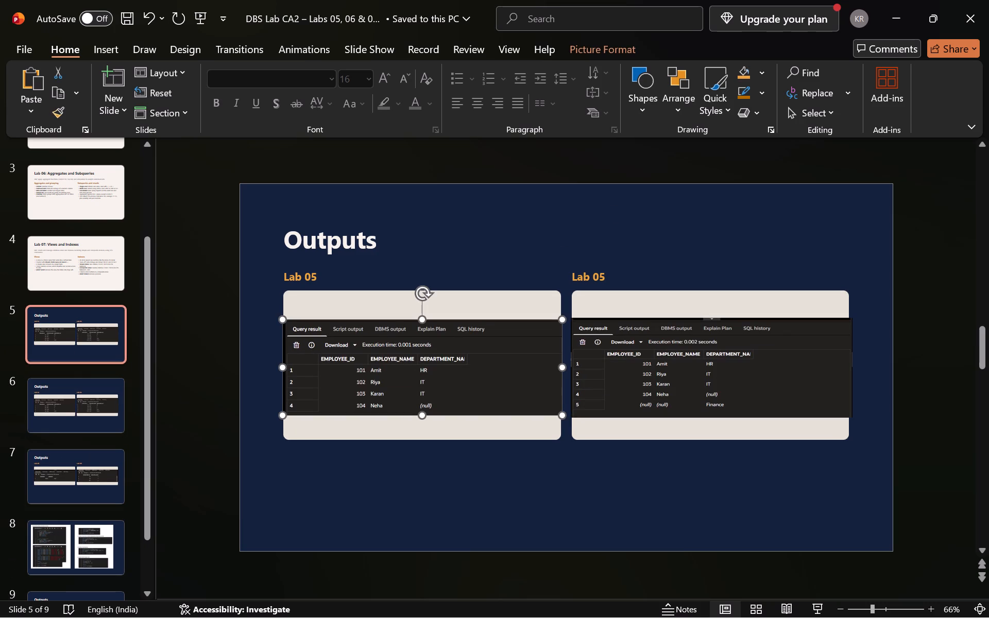
key("Delete")
left_click(361, 390)
key("Delete")
key("Delete")
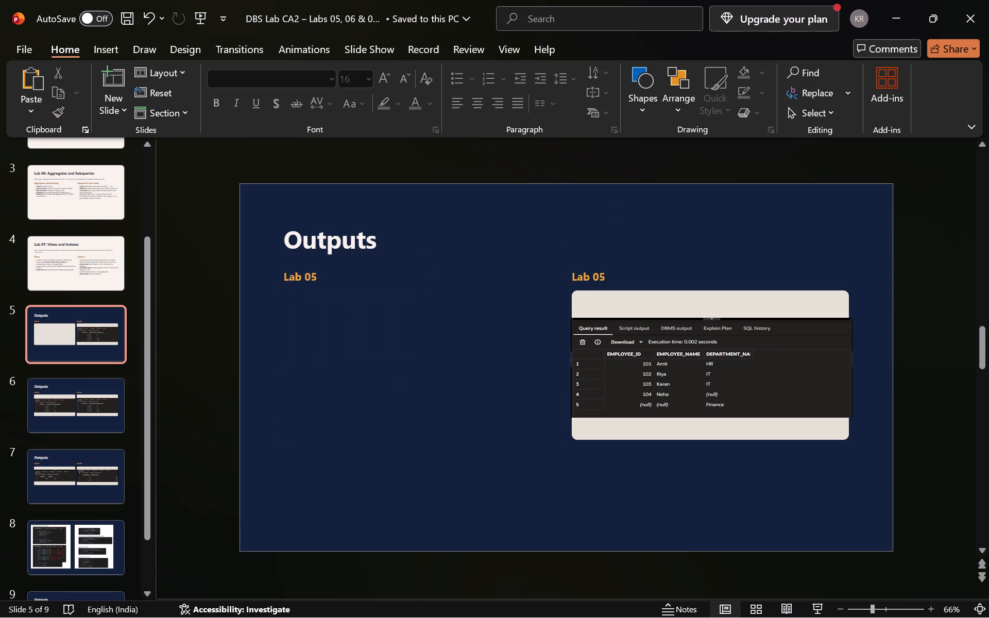
left_click(649, 386)
key("Delete")
key("Delete")
left_click(649, 386)
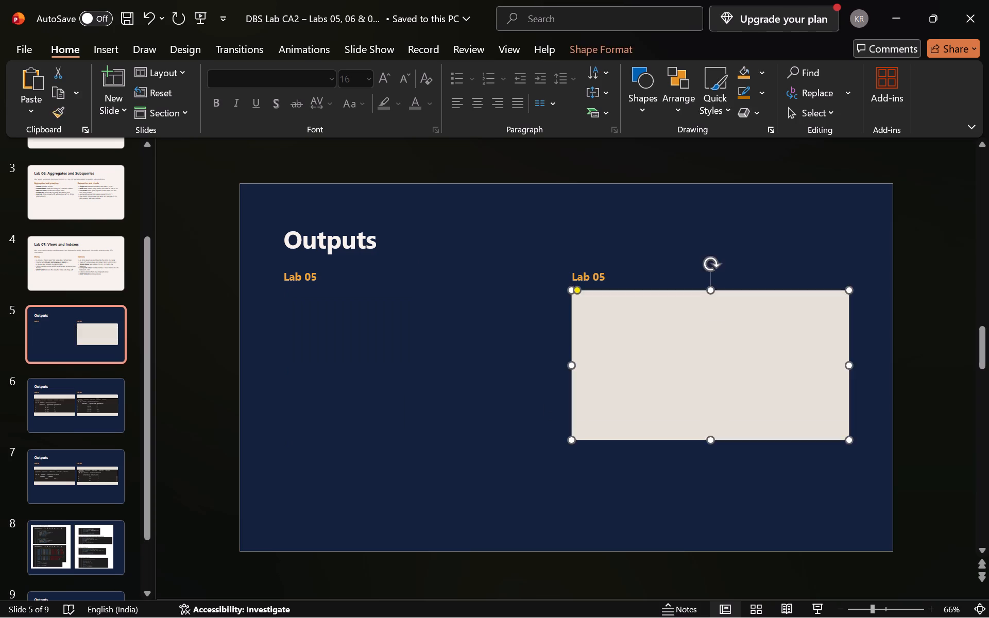
key("Delete")
Try to delete the "Outputs" title on slide 5.
left_click(333, 245)
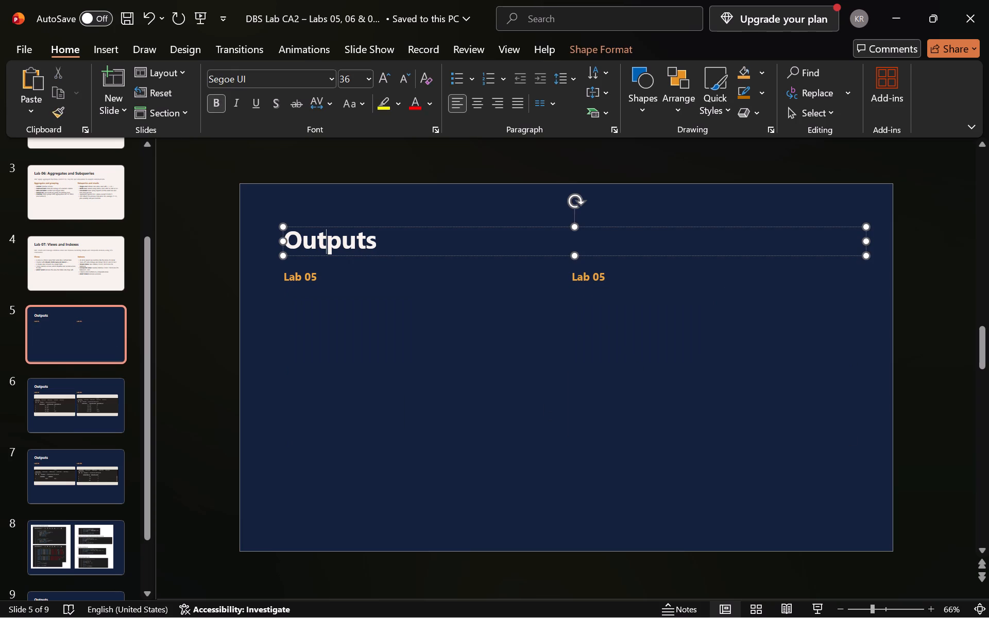
key("Delete")
left_click(804, 303)
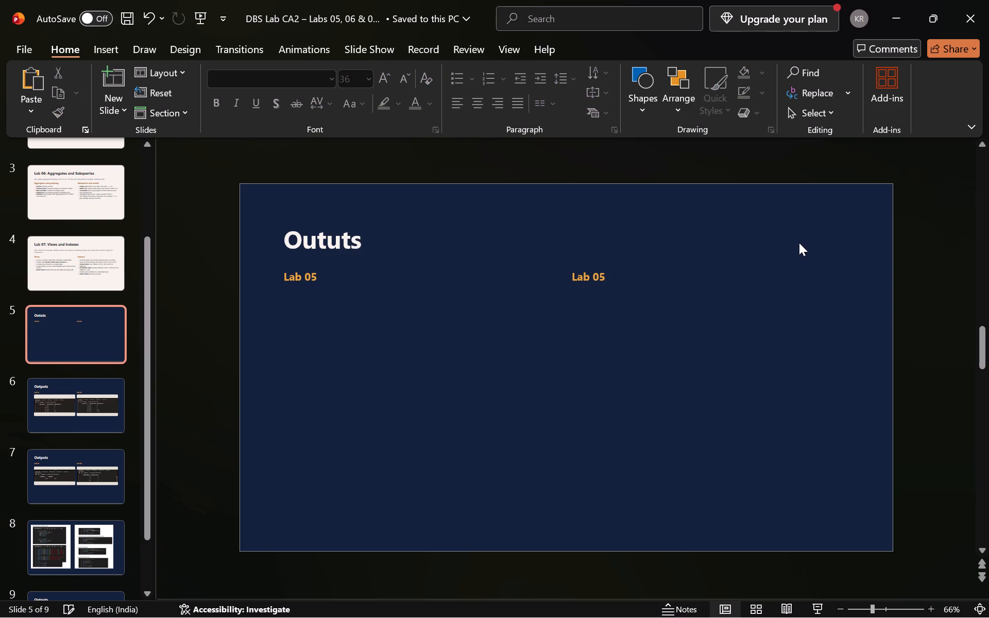
left_click(799, 242)
left_click(801, 237)
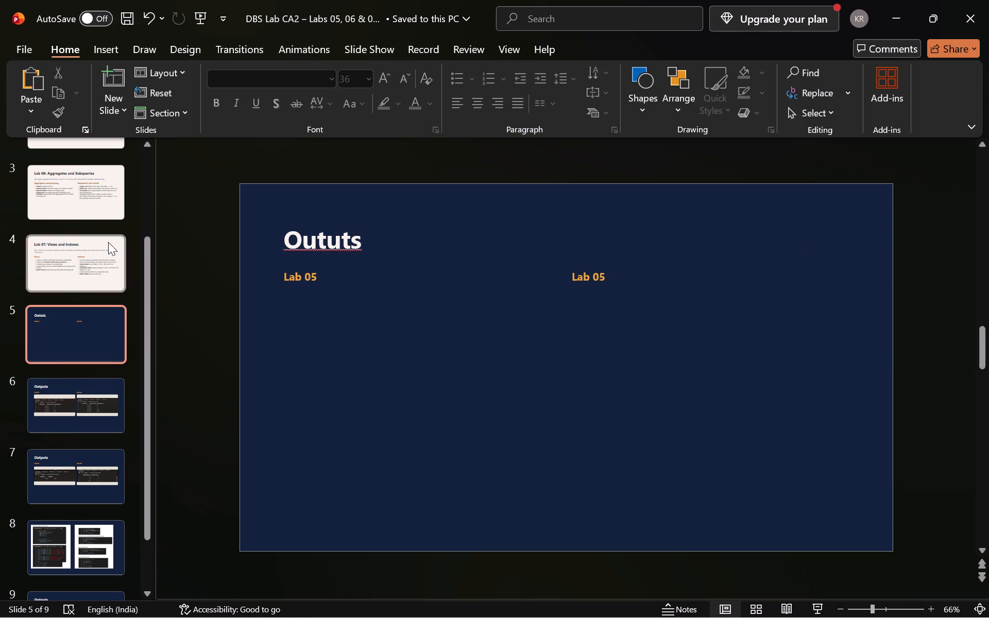
Delete the "Oututs" title text box from slide 5.
left_click(344, 236)
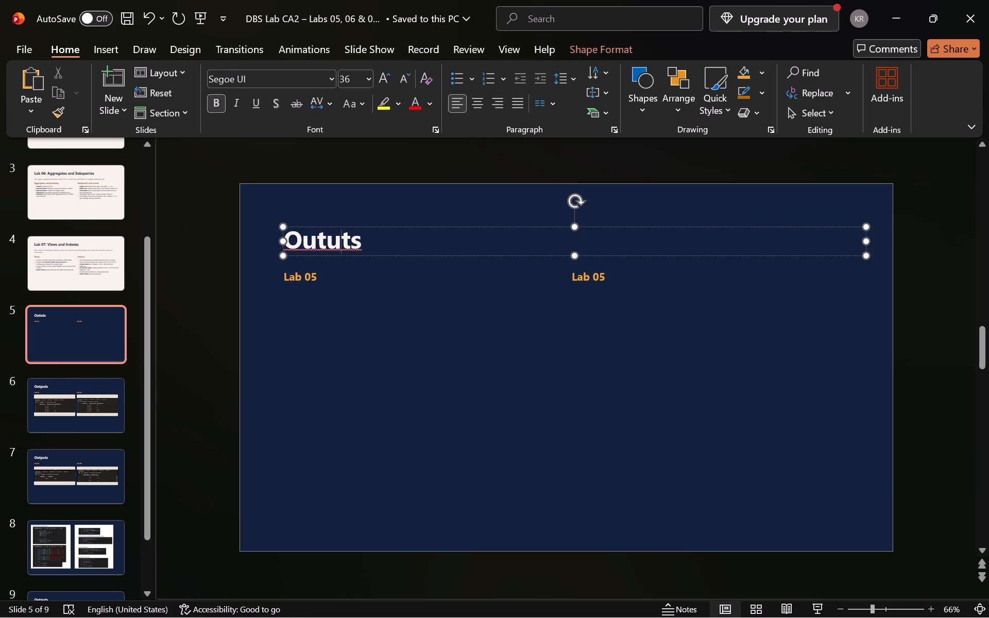
left_click(311, 225)
key("Delete")
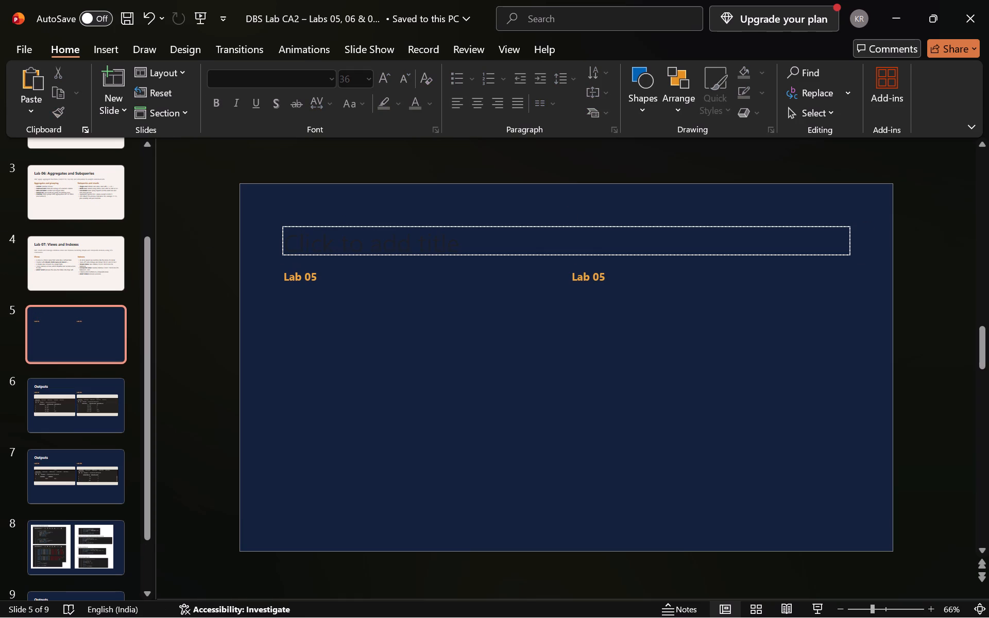
Clear the "Lab 05" label text of the first column on slide 5.
left_click(298, 272)
key("Right")
key("Right")
key("Right")
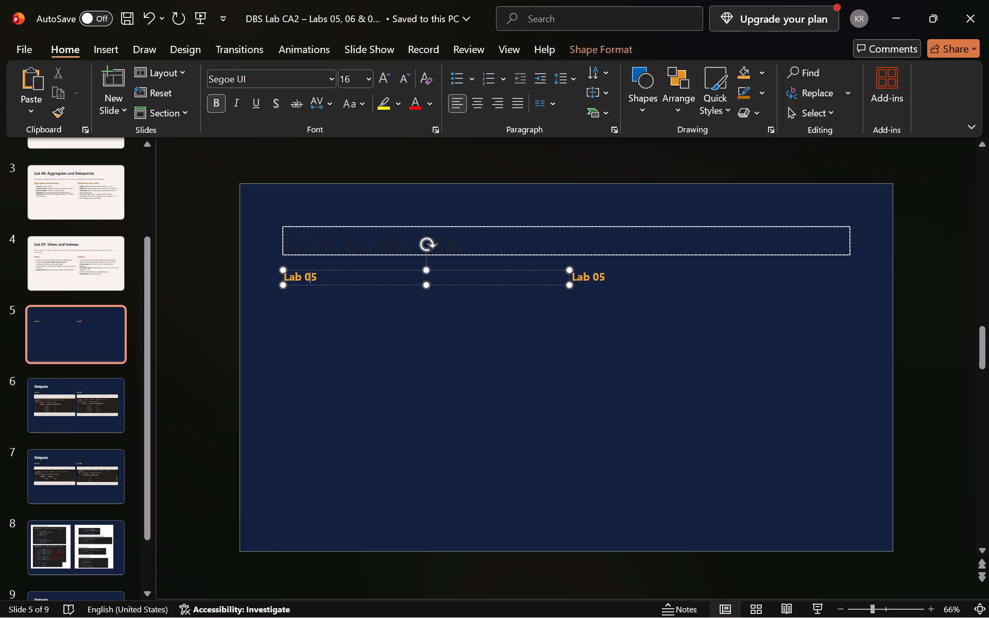
key("Right")
key("Right")
key("BackSpace")
key("BackSpace")
key("BackSpace")
key("BackSpace")
key("BackSpace")
key("BackSpace")
Clear the "Lab 05" label text of the second column on slide 5.
left_click(604, 276)
key("BackSpace")
key("BackSpace")
key("BackSpace")
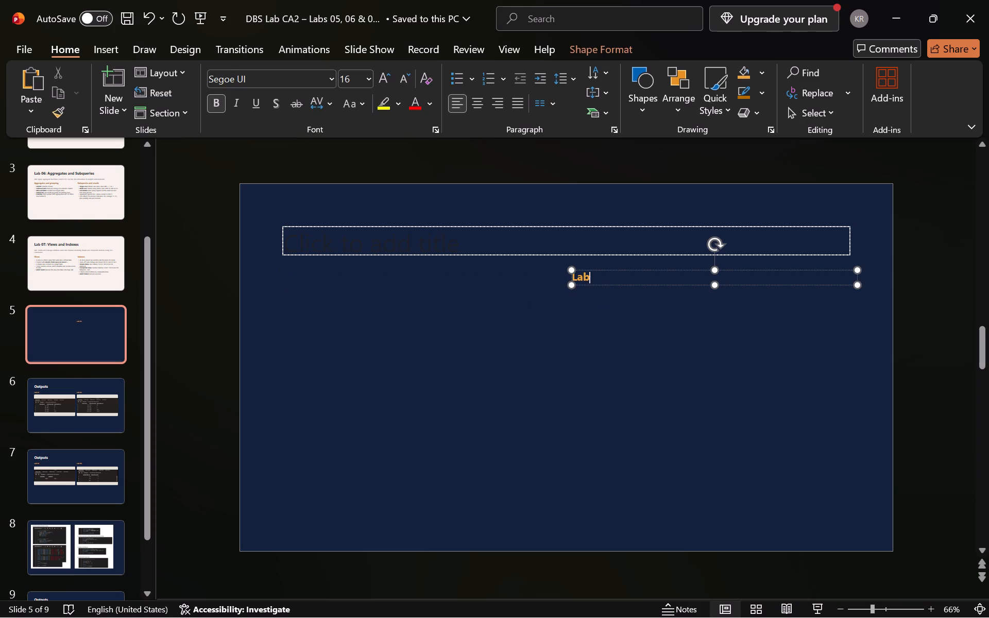
key("BackSpace")
key("BackSpace")
key("BackSpace")
left_click(566, 384)
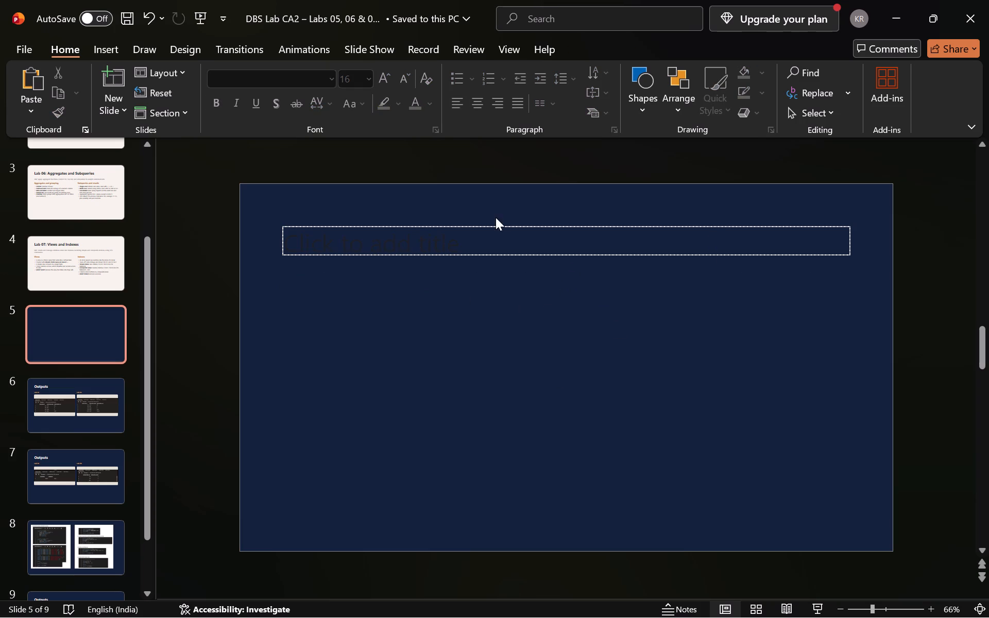
Delete the empty title placeholder at the top of slide 5.
double_click(488, 314)
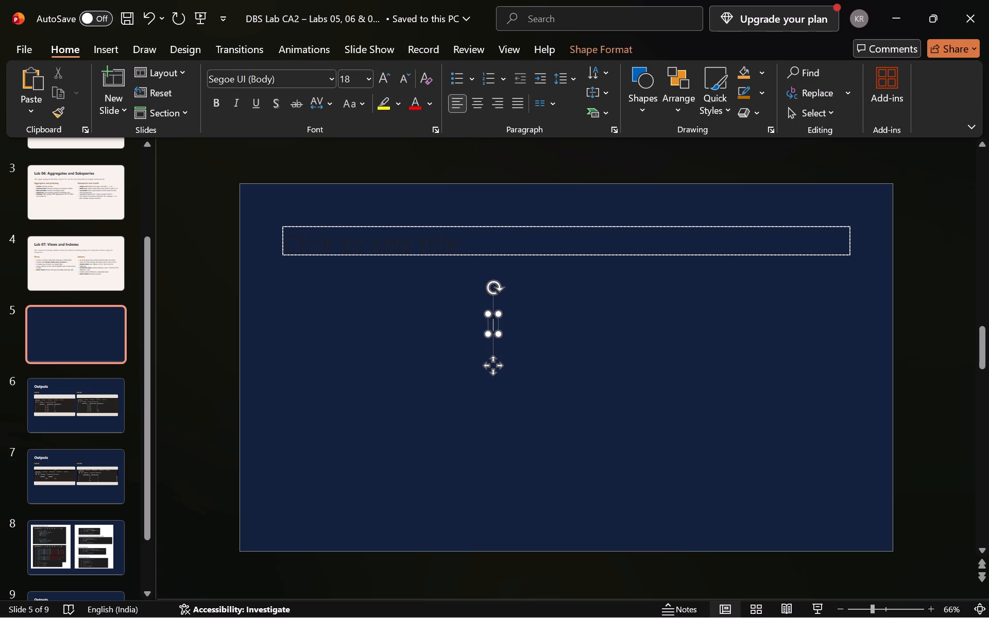
triple_click(323, 229)
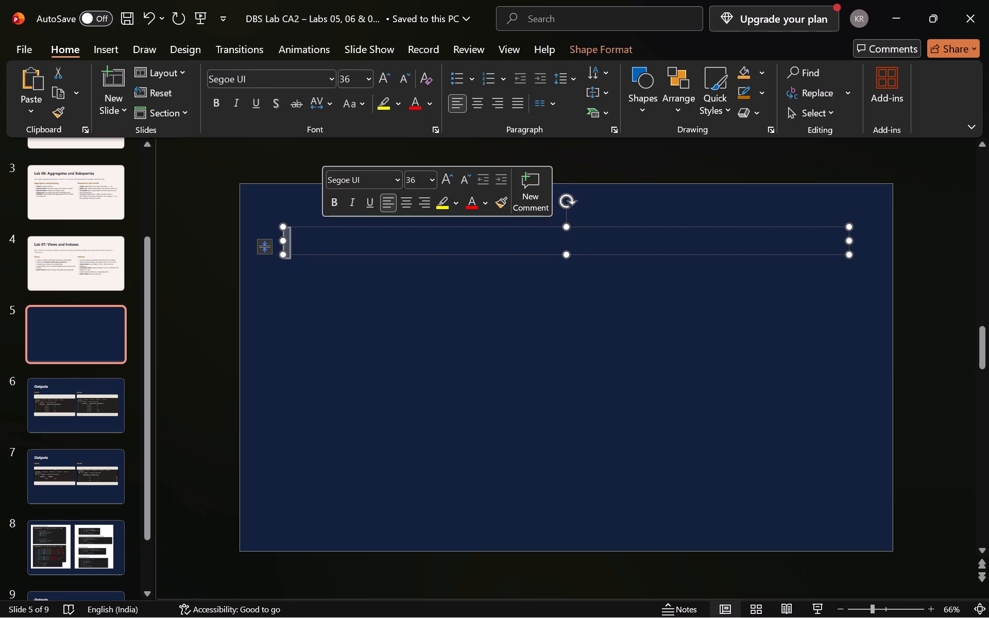
key("Delete")
key("Delete")
left_click(431, 318)
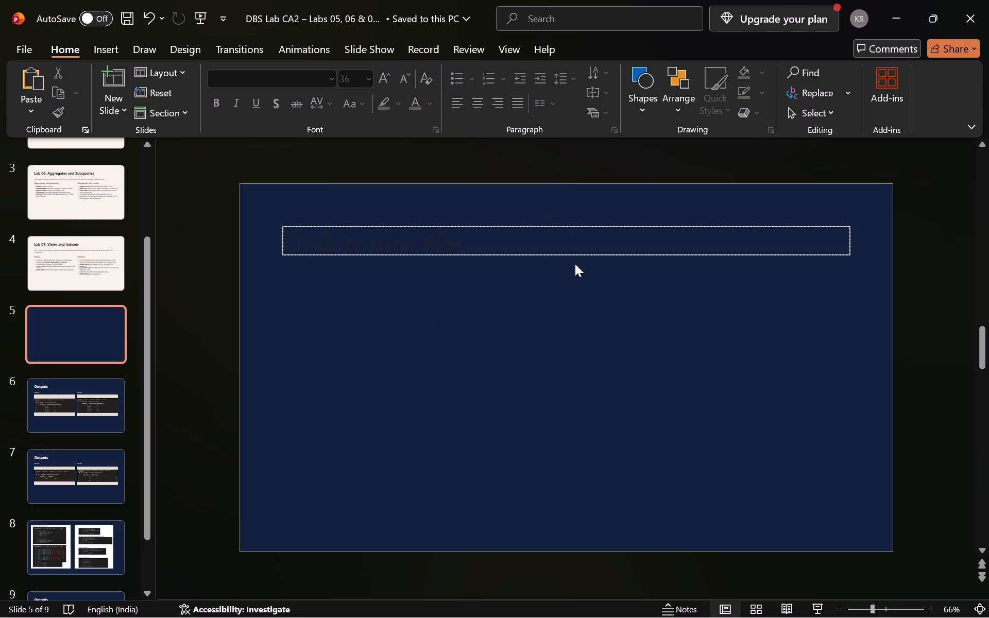
left_click(587, 249)
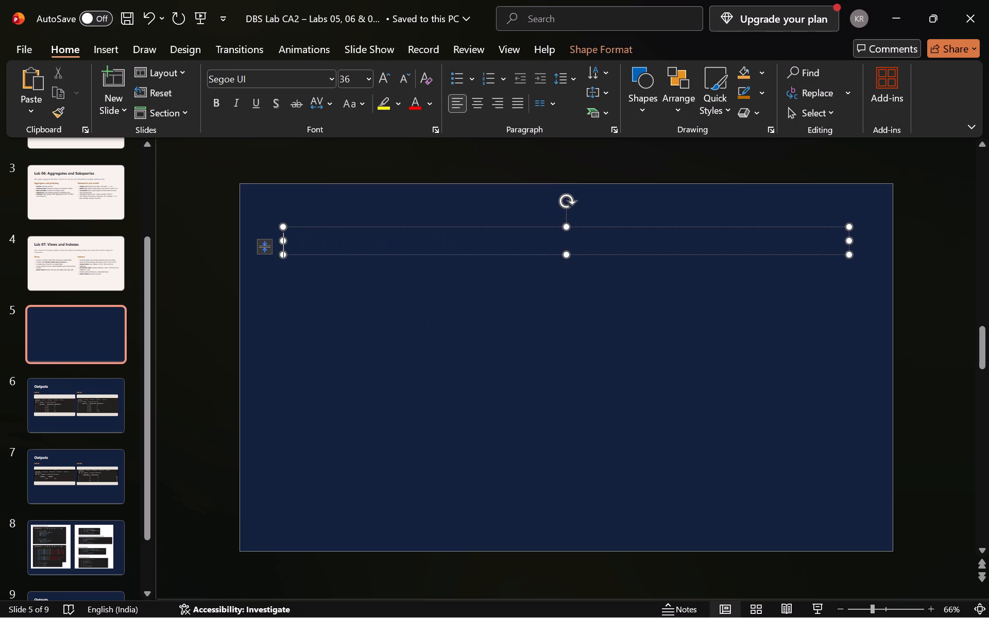
key("Delete")
key("Delete")
key("Delete")
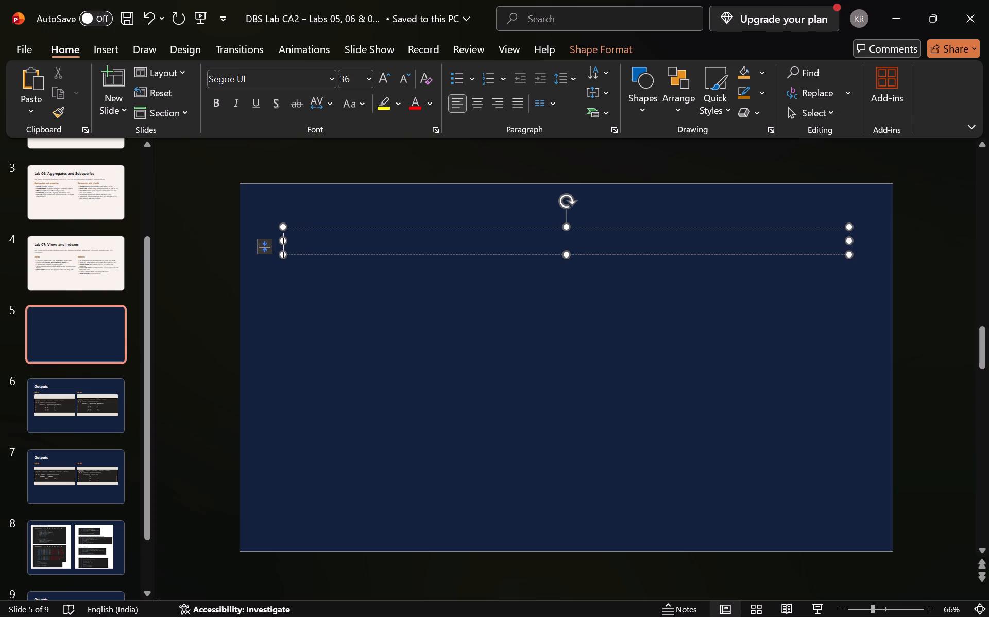
left_click(583, 256)
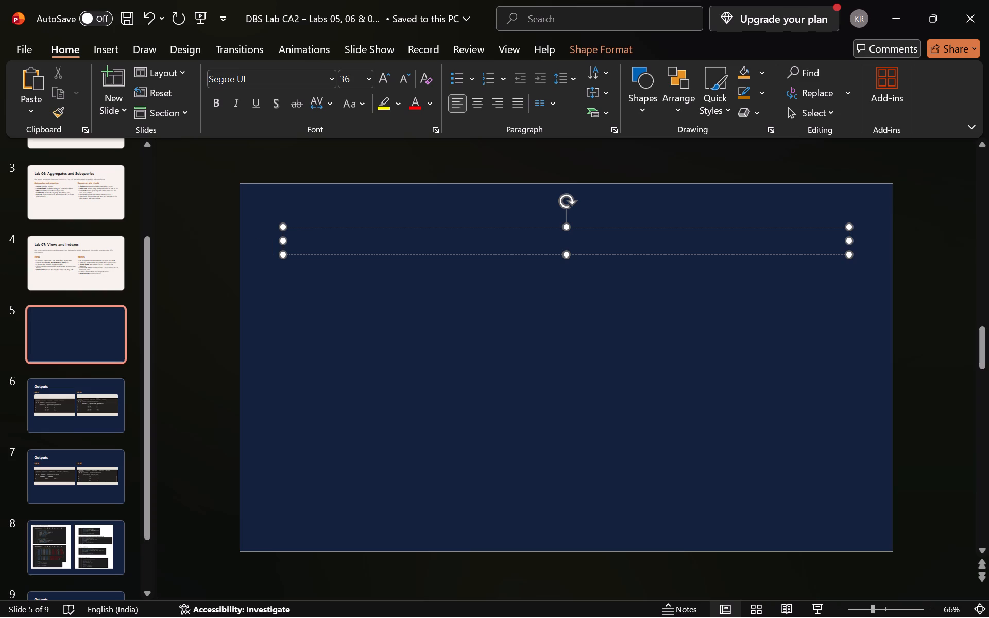
left_click(587, 257)
key("Delete")
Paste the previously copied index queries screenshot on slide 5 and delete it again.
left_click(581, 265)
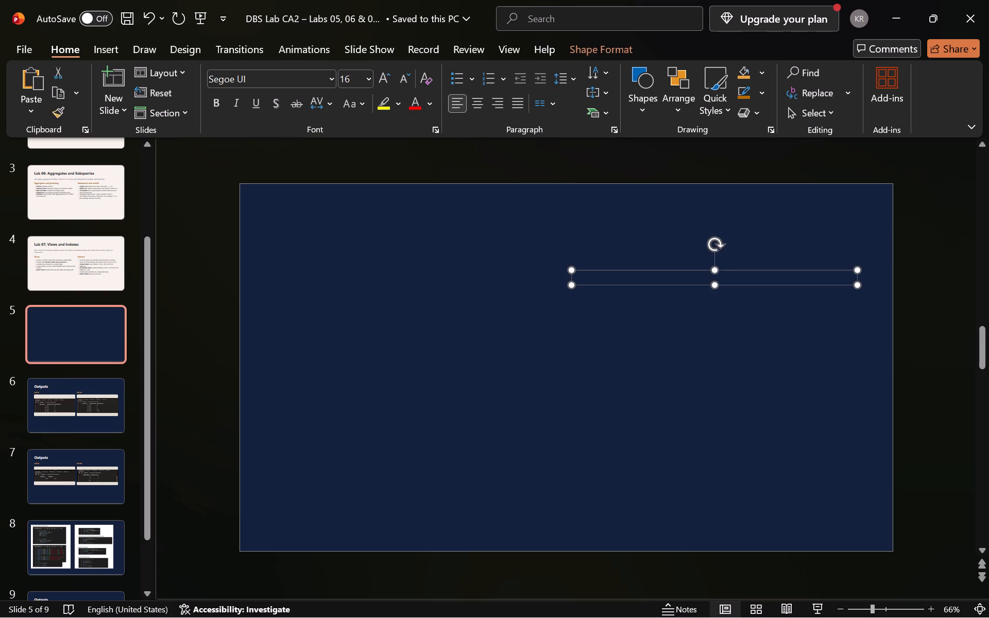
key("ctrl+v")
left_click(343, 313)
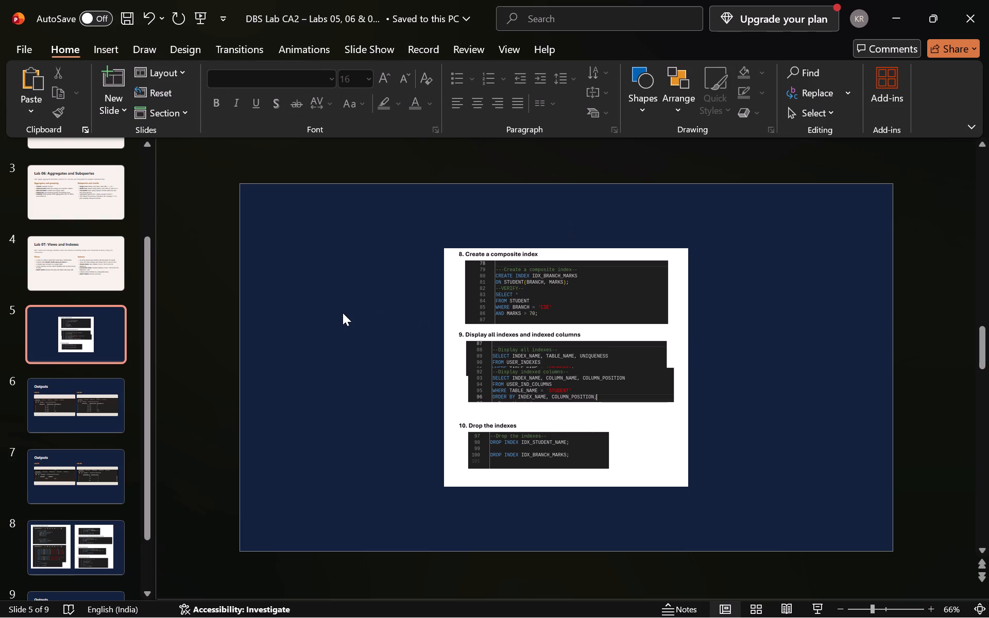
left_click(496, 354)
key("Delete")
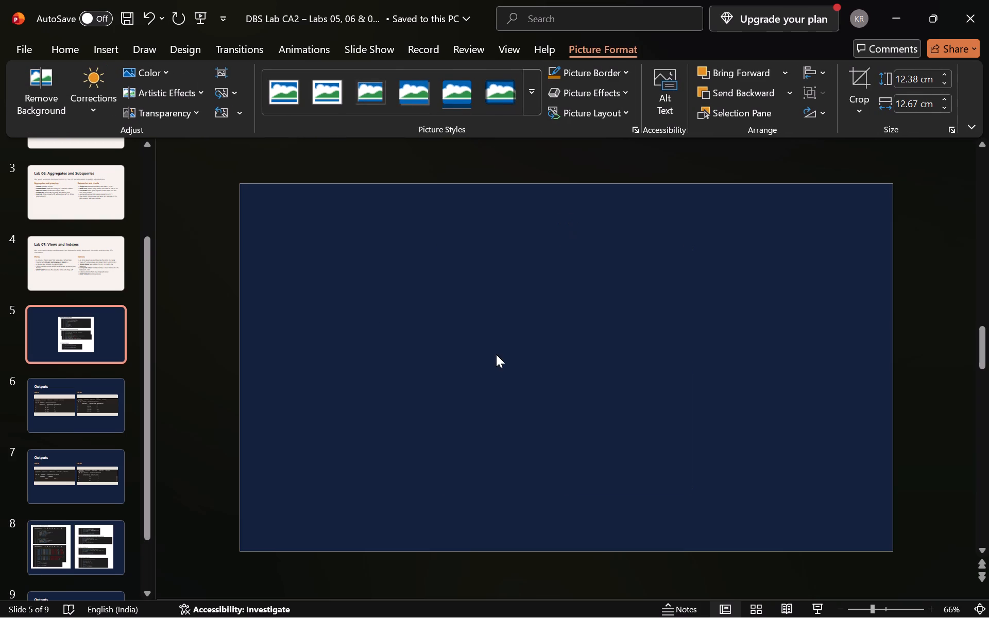
Switch to Edge and open the Lab-06 assignment from Part C of the DBS-LAB course page.
left_click(687, 613)
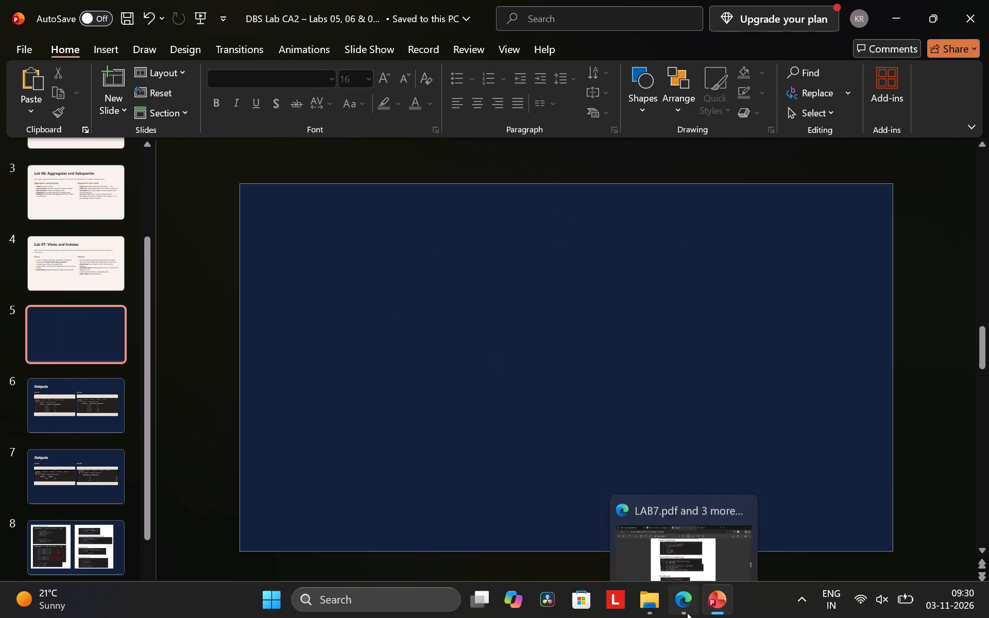
left_click(321, 0)
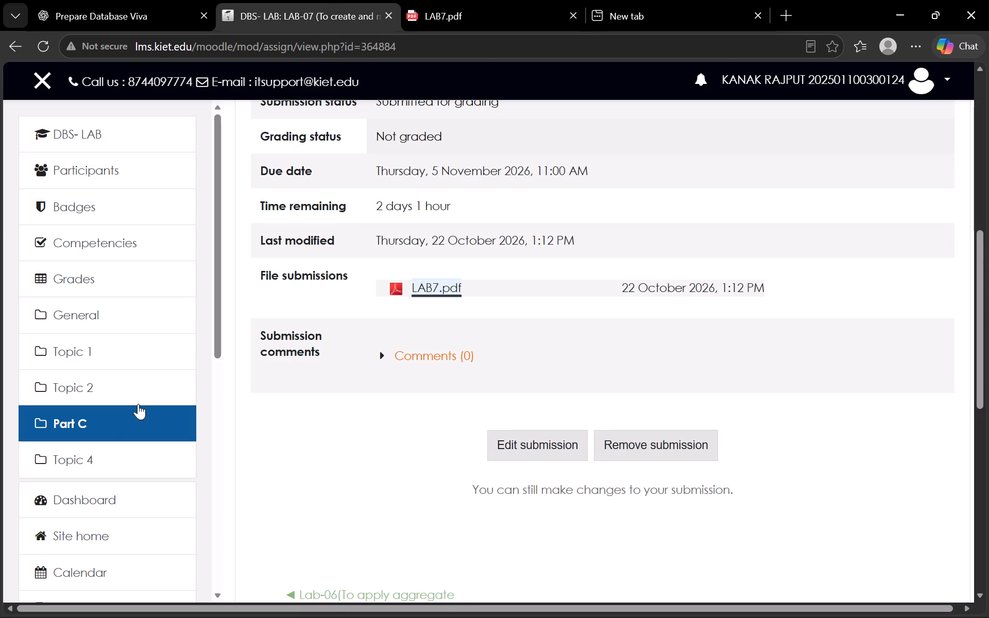
scroll(98, 383, "up", 2)
scroll(302, 339, "up", 5)
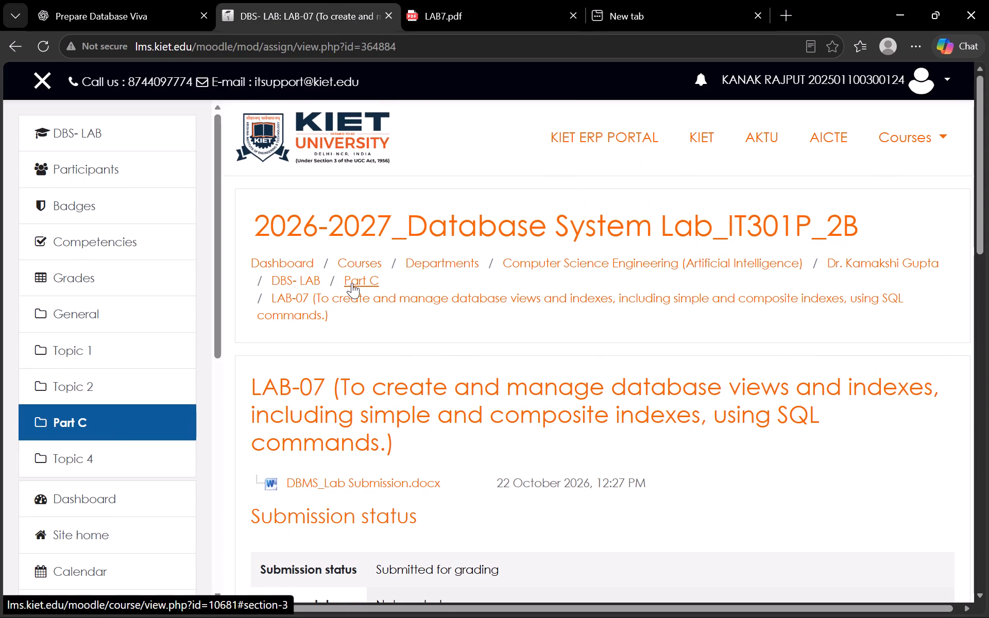
left_click(353, 282)
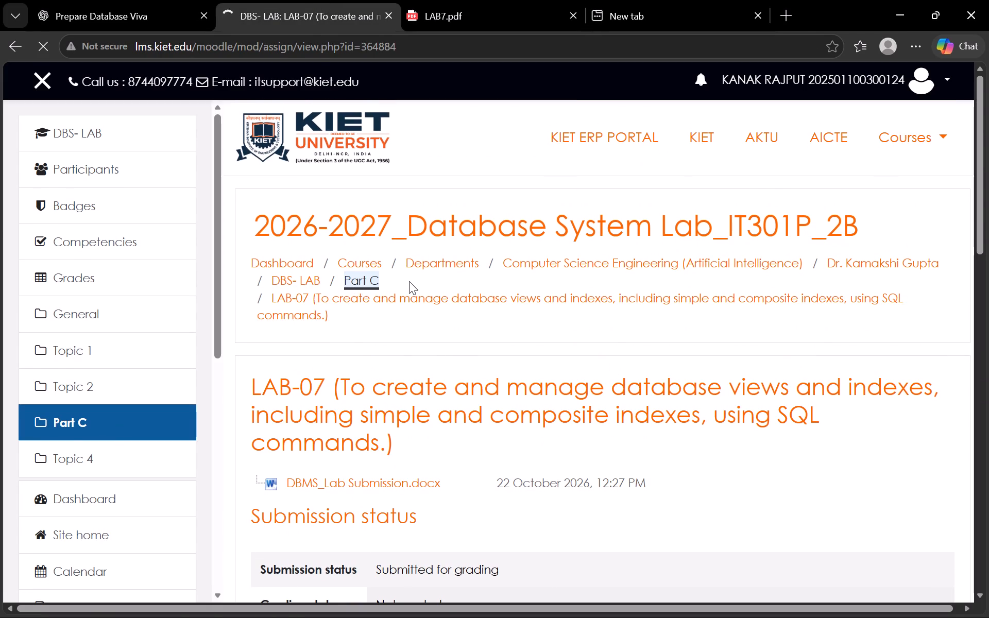
left_click(377, 416)
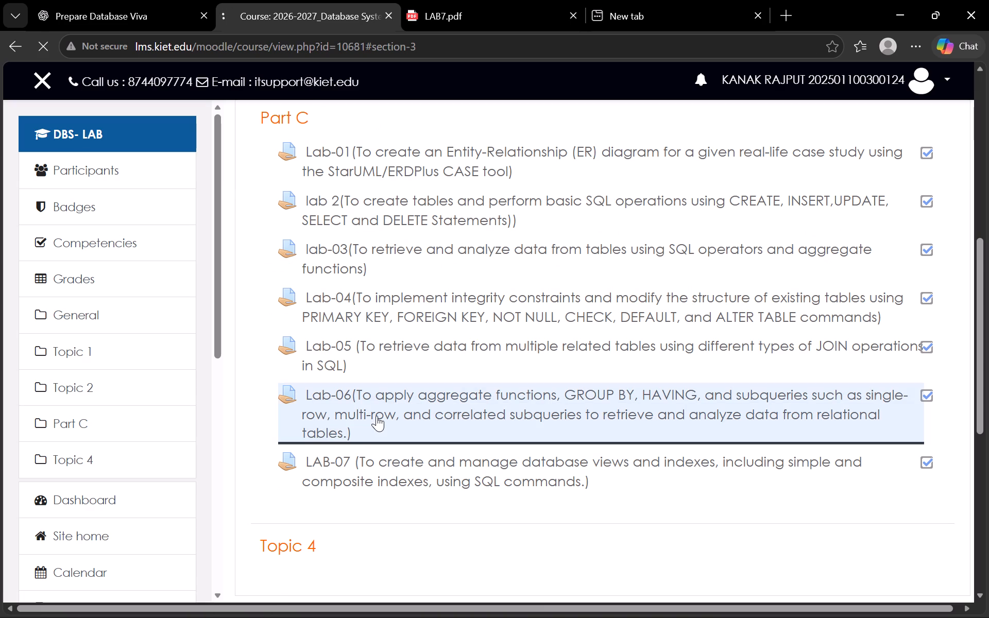
Download the submitted Lab6.pdf from the Lab-06 assignment page and open it.
scroll(377, 416, "down", 10)
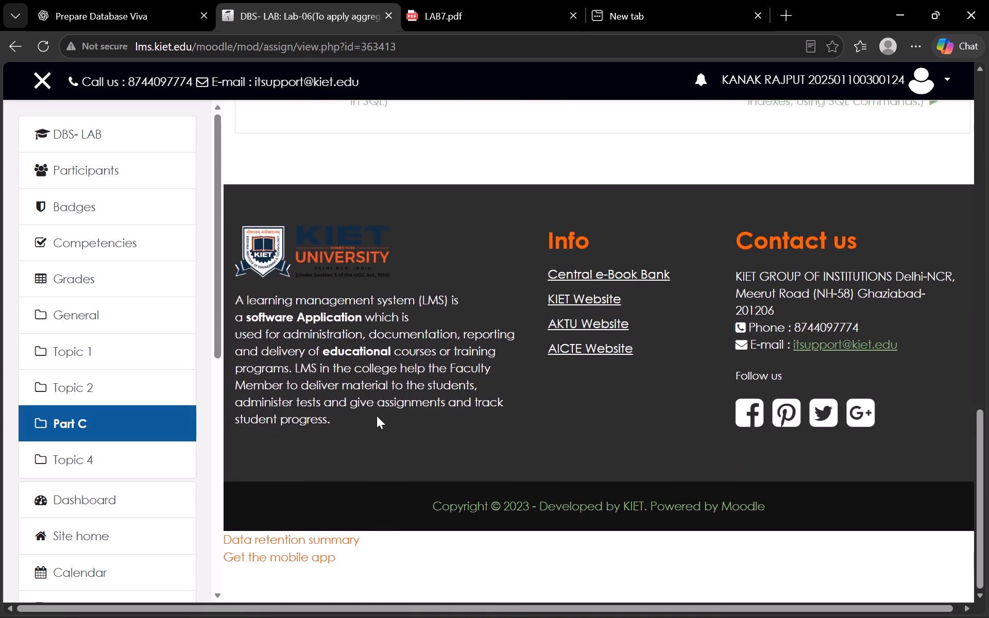
scroll(377, 416, "up", 1)
scroll(455, 333, "up", 2)
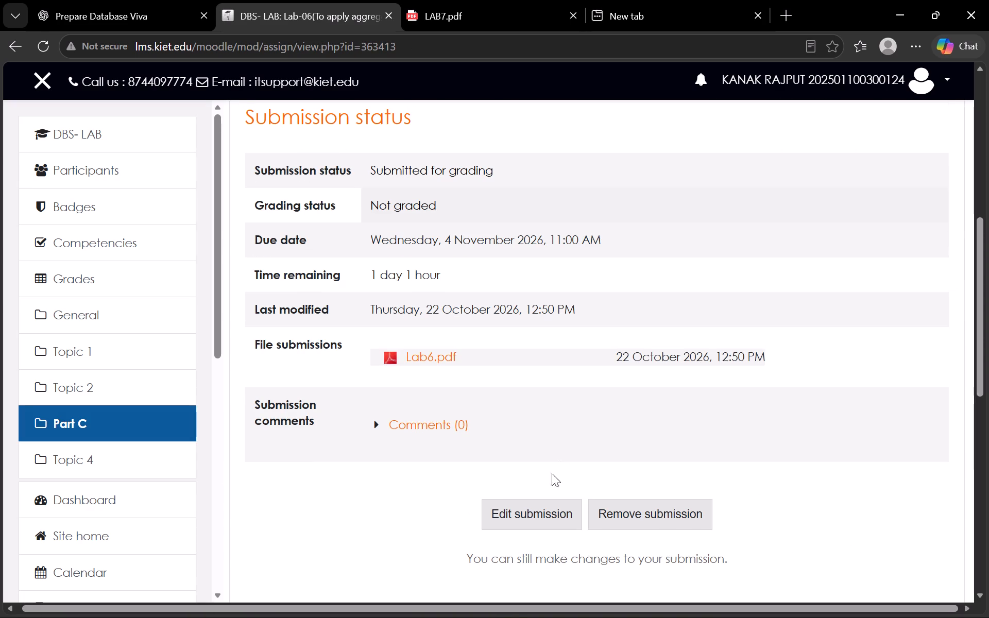
left_click(424, 362)
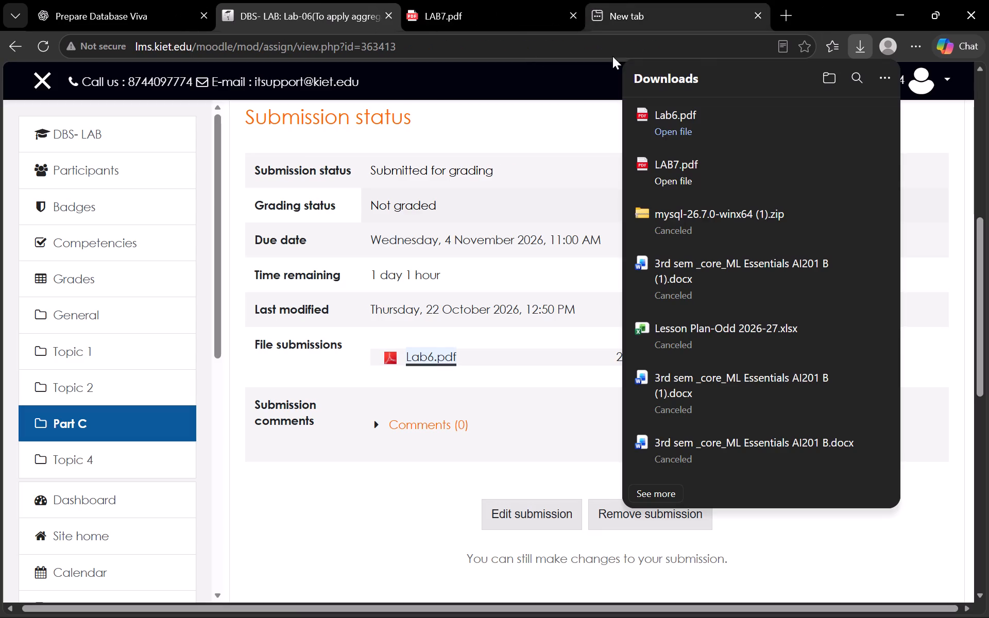
left_click(670, 113)
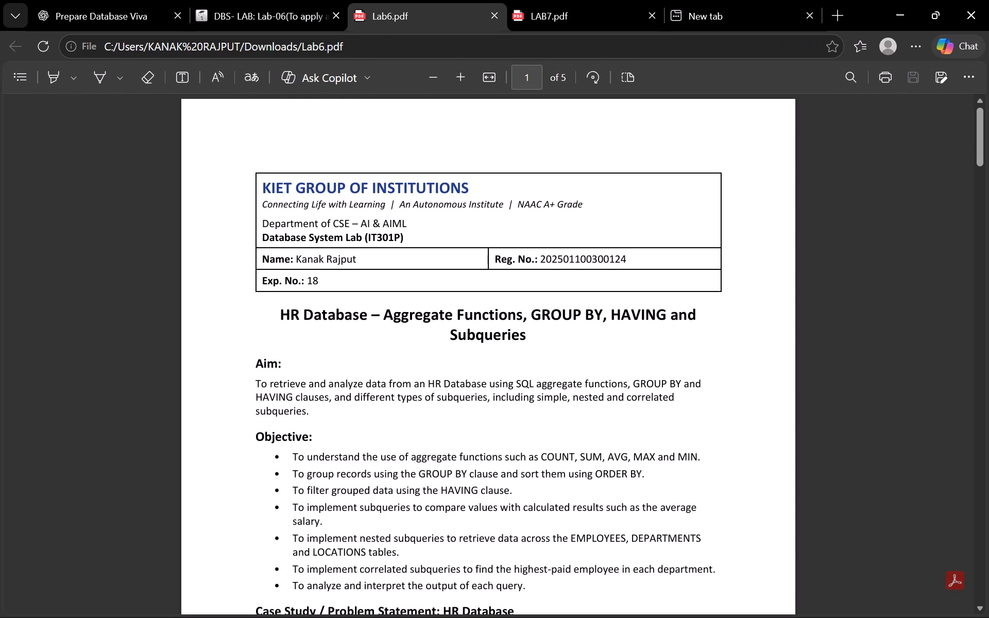
Capture a screenshot of the "Aggregate Functions, GROUP BY and ORDER BY" heading and its SQL code on page 2 of Lab6.pdf.
key("Right")
key("Right")
key("Left")
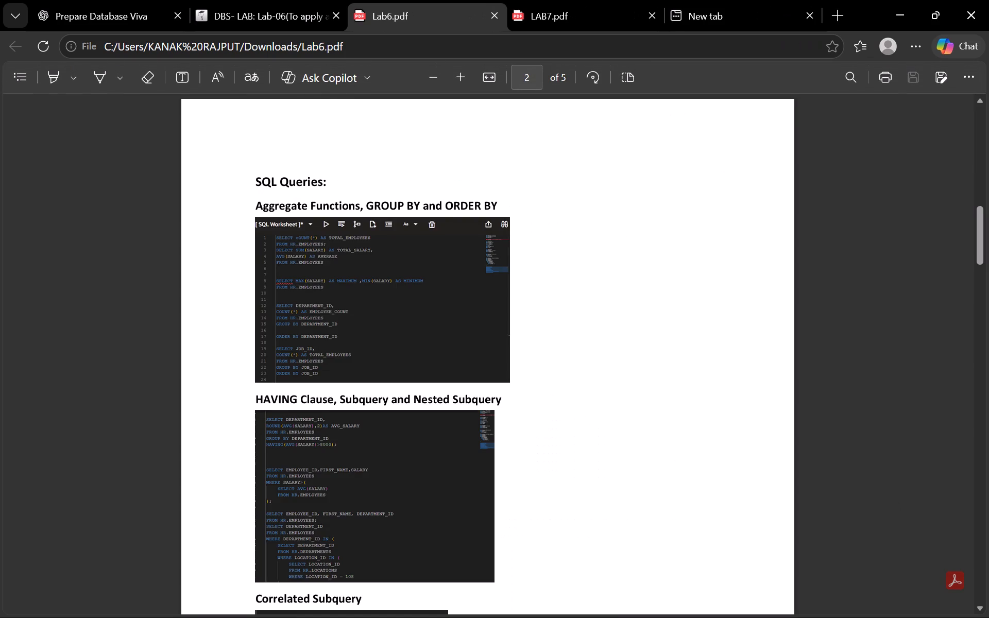
scroll(501, 208, "down", 1)
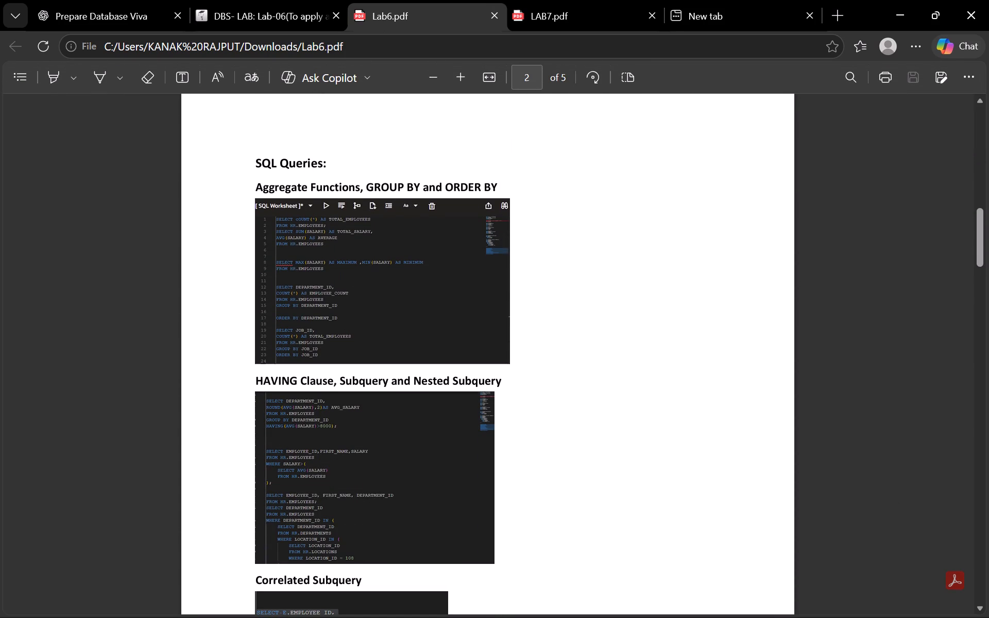
scroll(501, 208, "down", 1)
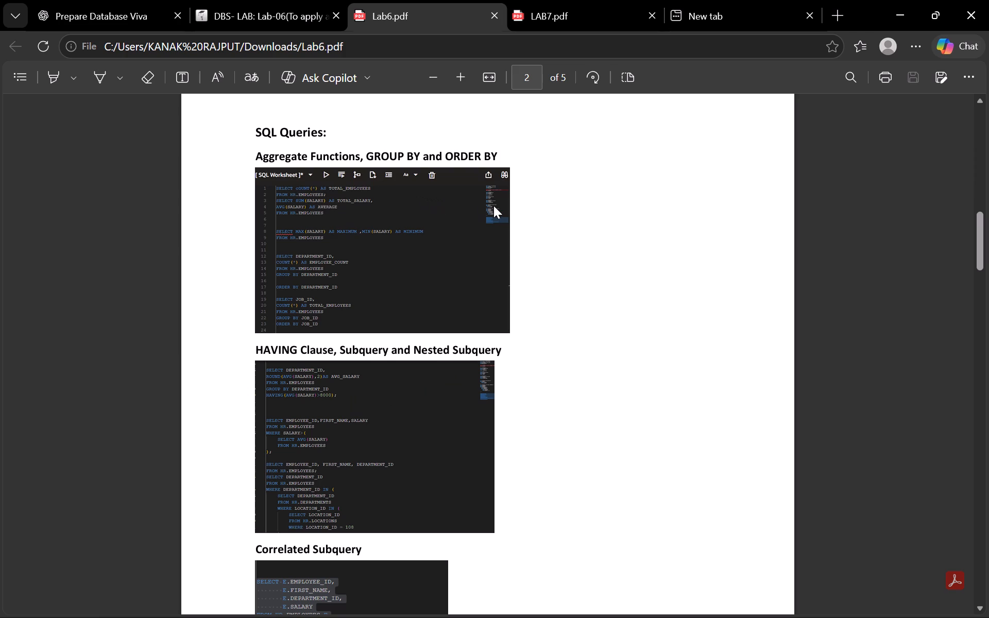
key("shift+super+s")
left_click(464, 26)
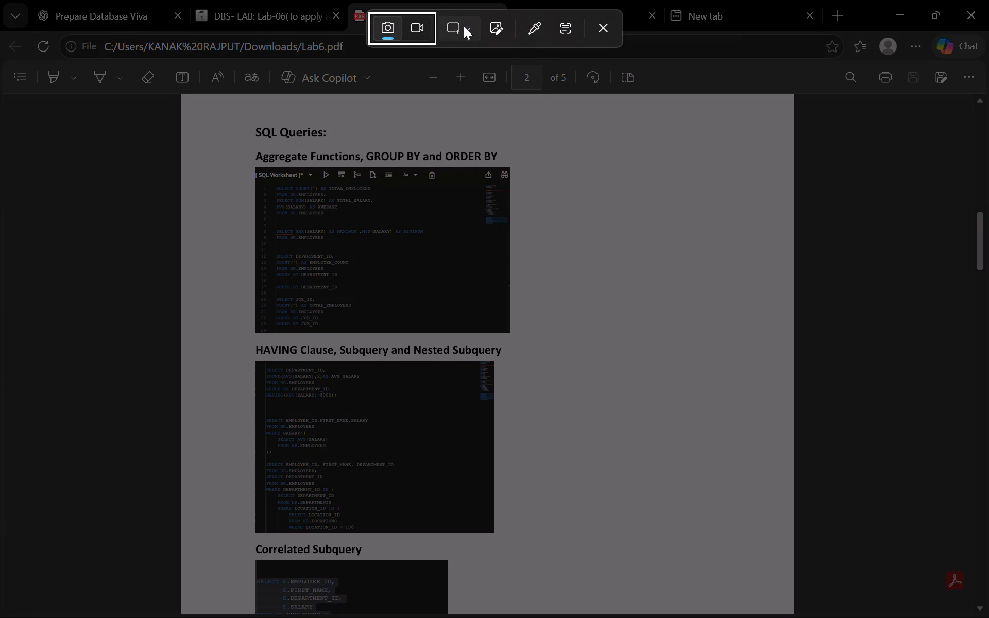
left_click(464, 26)
left_click_drag(239, 138, 304, 273)
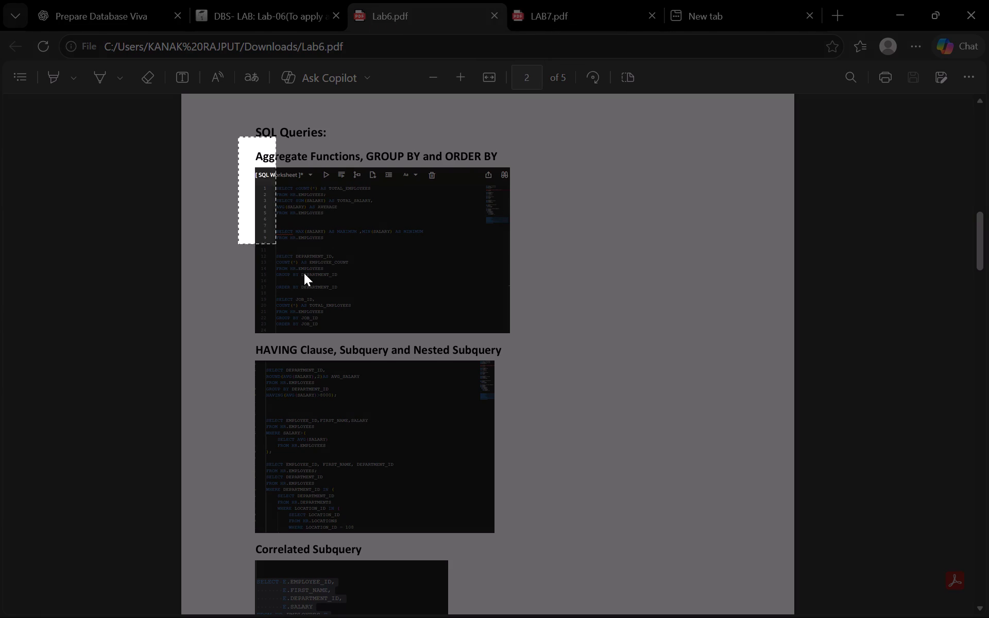
left_click_drag(304, 273, 523, 341)
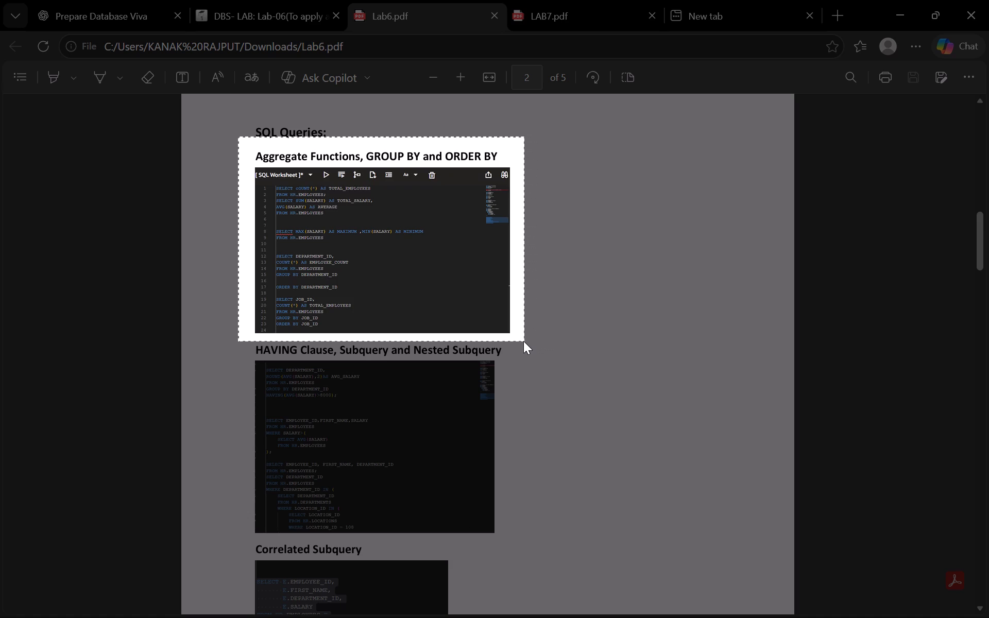
left_click_drag(523, 341, 522, 341)
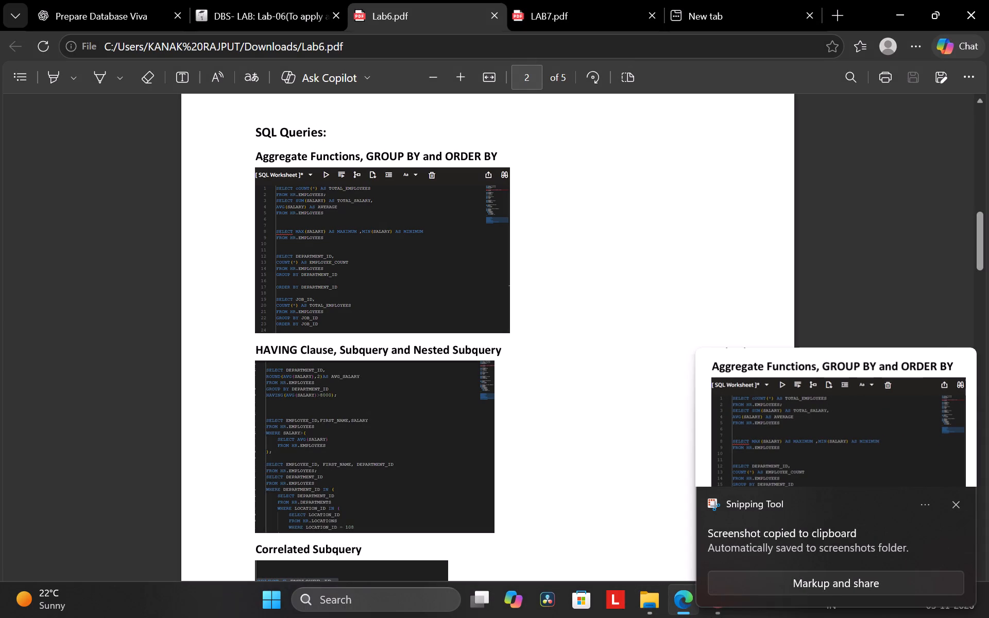
left_click(960, 509)
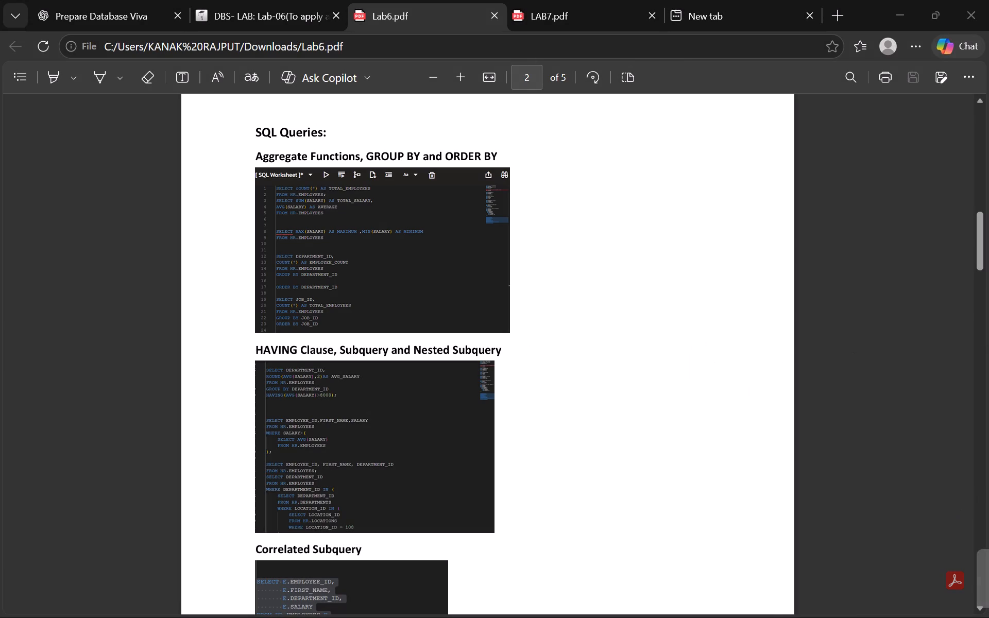
Switch to PowerPoint and paste the "Aggregate Functions, GROUP BY and ORDER BY" screenshot on the emptied slide 5.
left_click(703, 608)
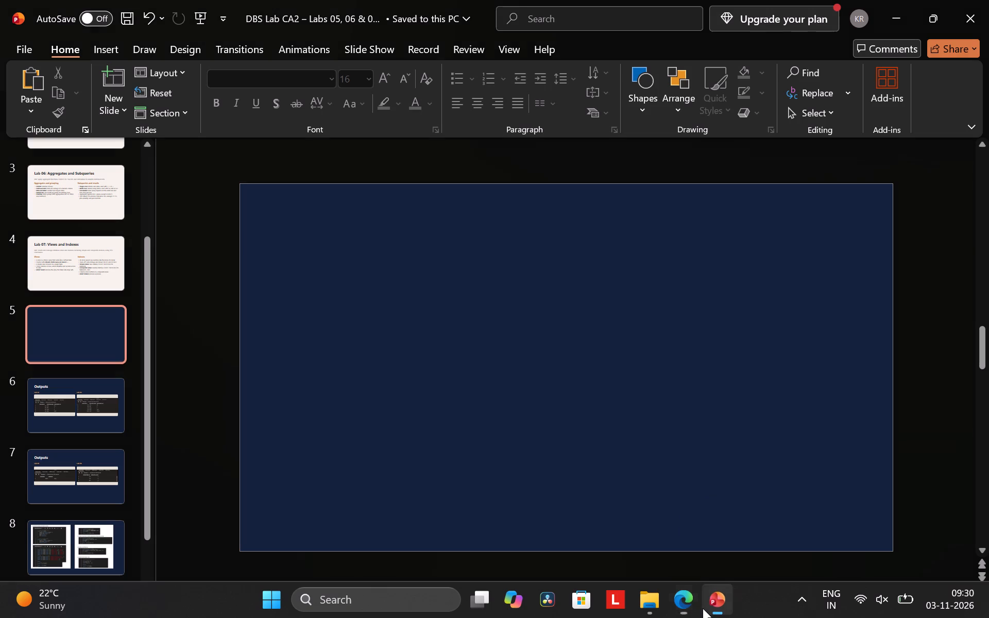
left_click(348, 380)
key("ctrl+v")
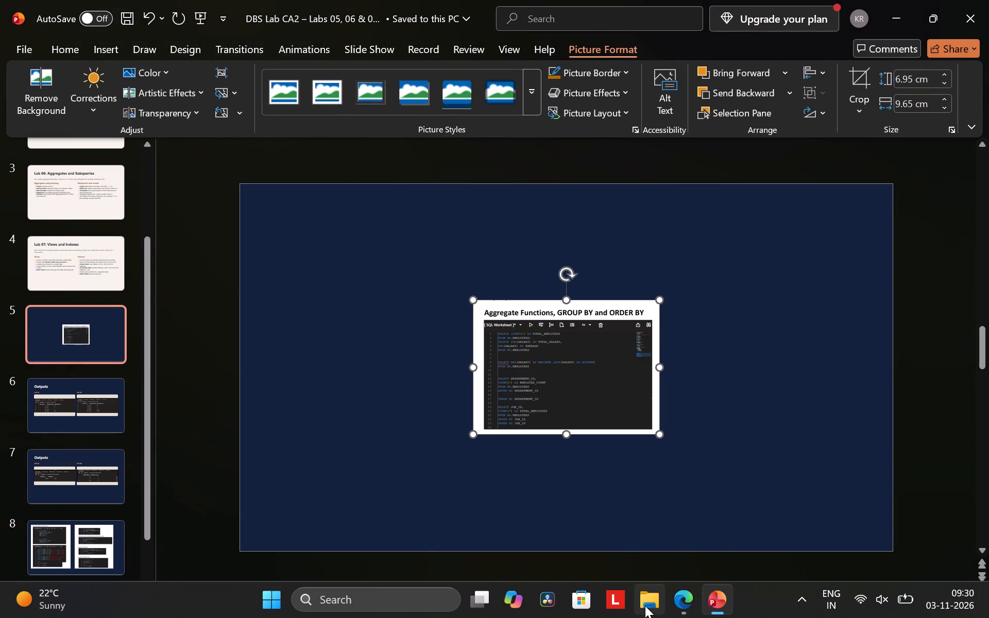
Switch to Edge and capture a screenshot of the "HAVING Clause, Subquery and Nested Subquery" heading and its SQL code in Lab6.pdf.
left_click(688, 615)
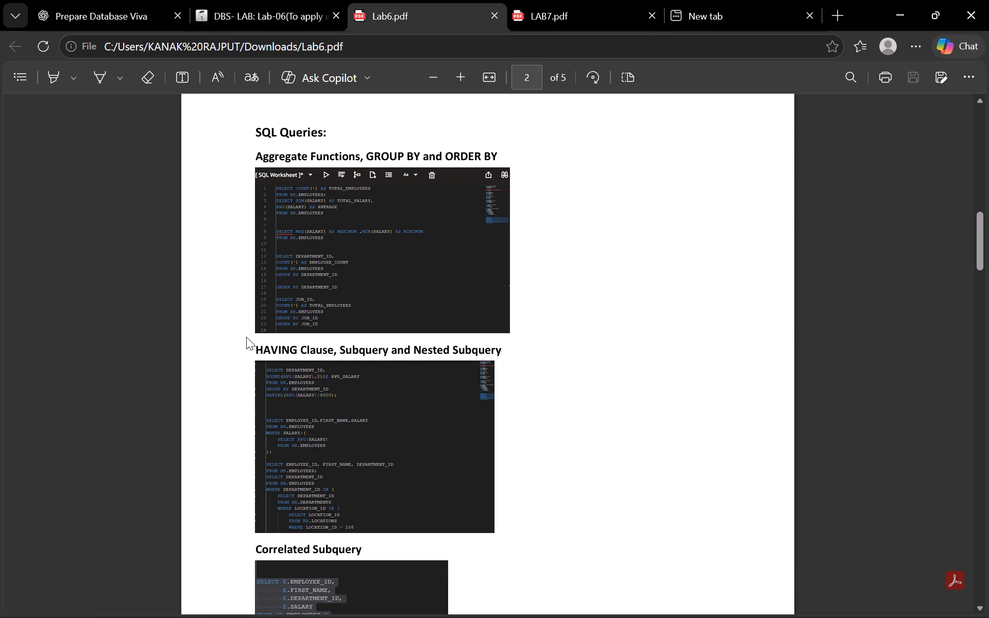
key("shift+super+s")
left_click(454, 20)
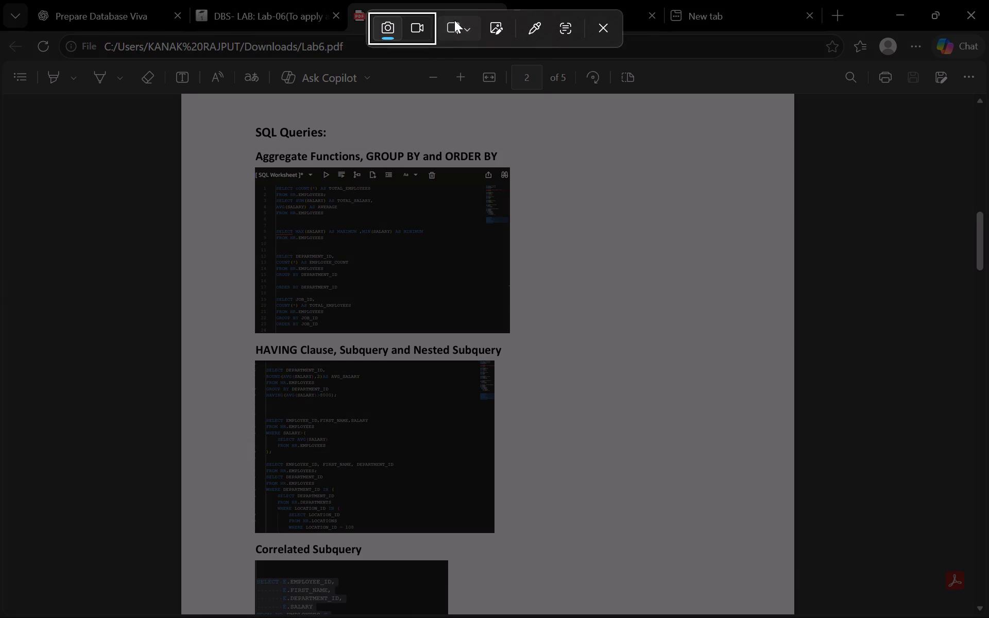
left_click(454, 20)
left_click_drag(249, 333, 247, 392)
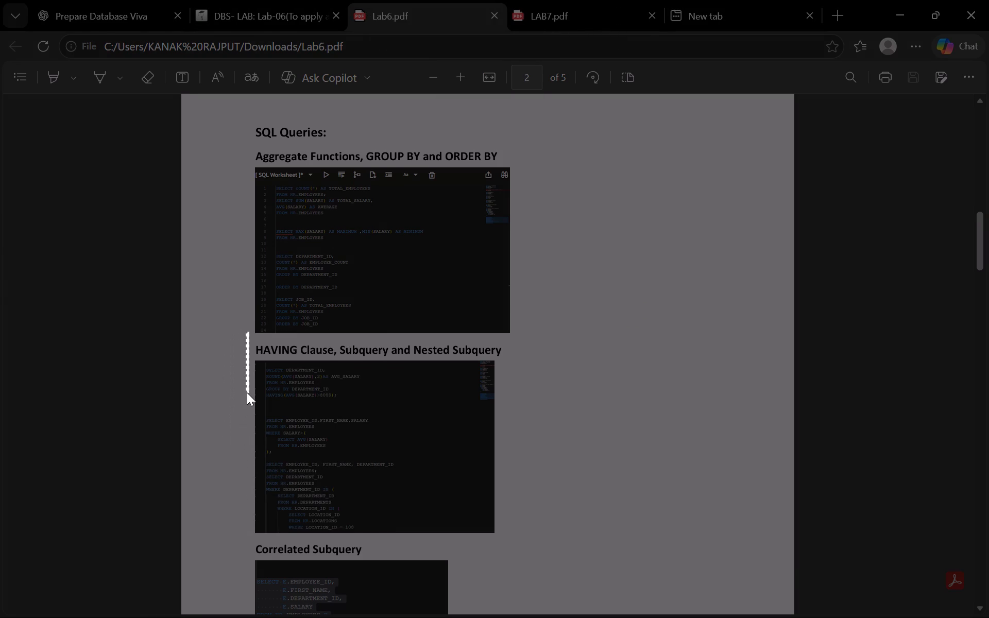
left_click_drag(247, 392, 501, 550)
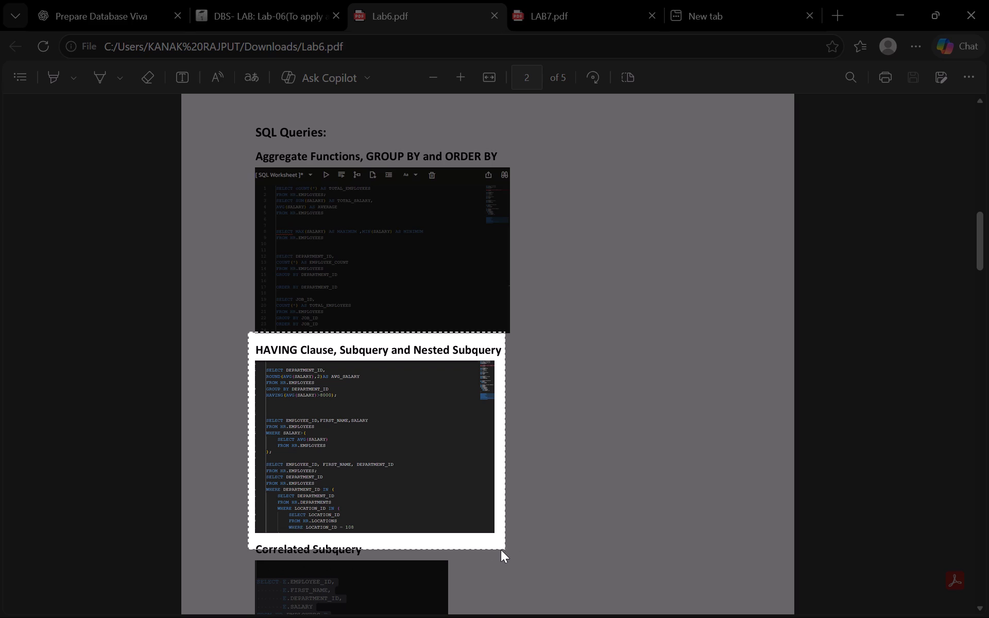
left_click_drag(501, 550, 502, 540)
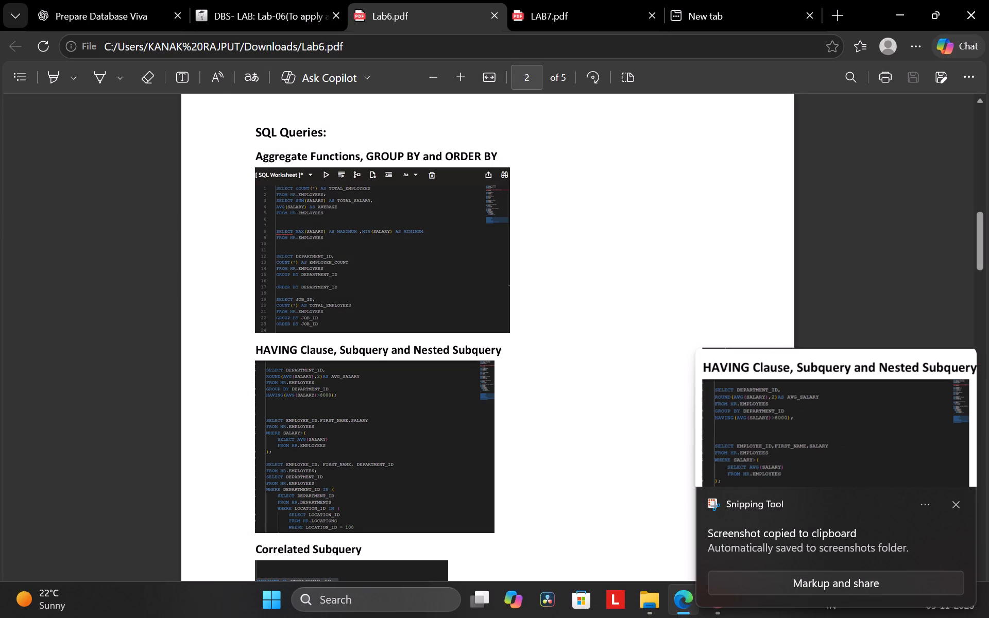
left_click(716, 617)
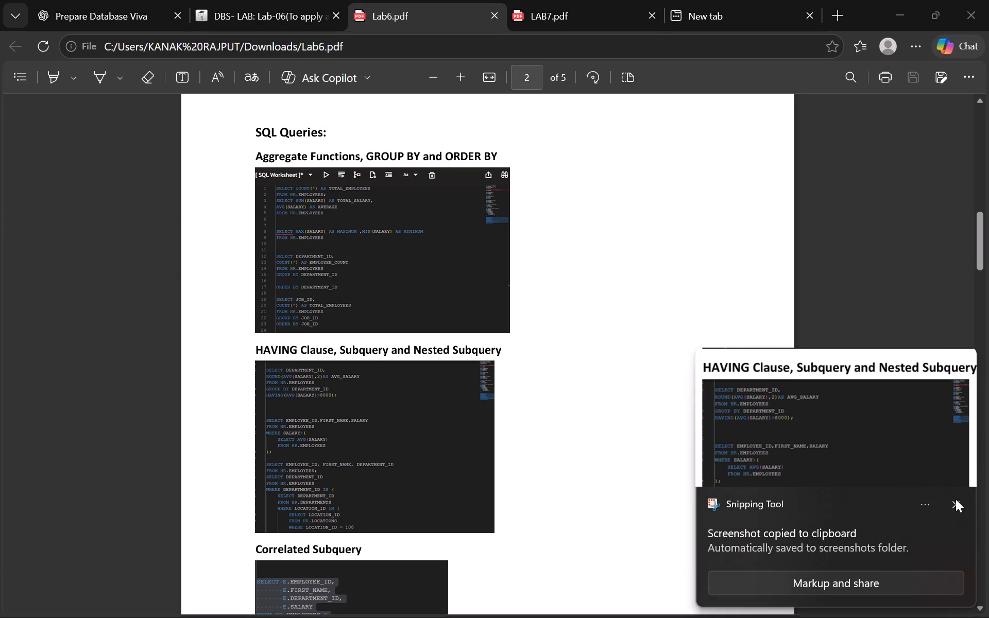
left_click(956, 499)
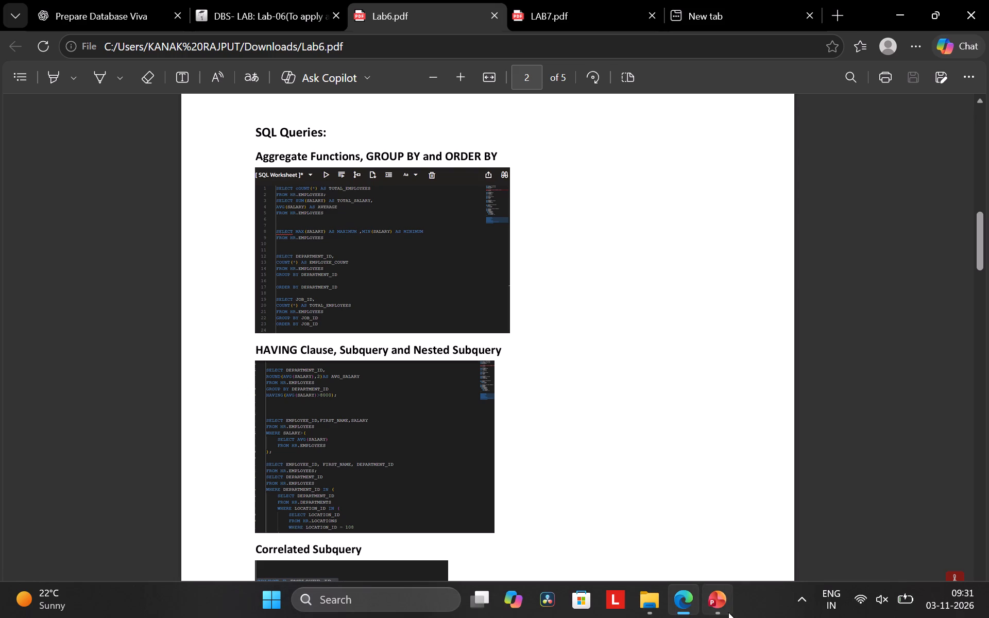
Switch to PowerPoint, paste the HAVING Clause screenshot on slide 5 and move it to the slide's right side.
left_click(728, 612)
left_click(761, 447)
key("ctrl+v")
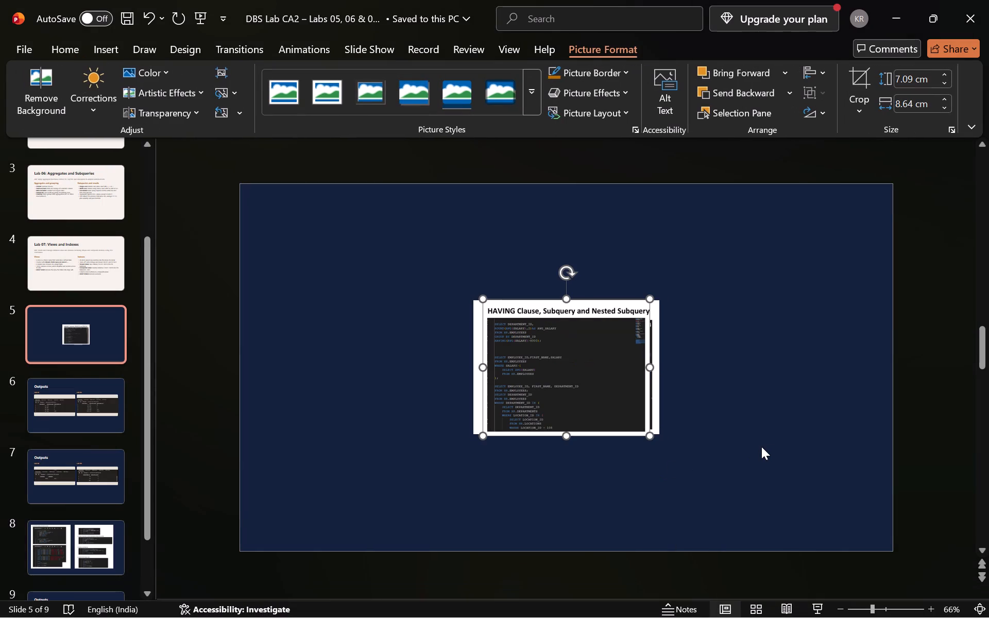
left_click_drag(600, 368, 870, 341)
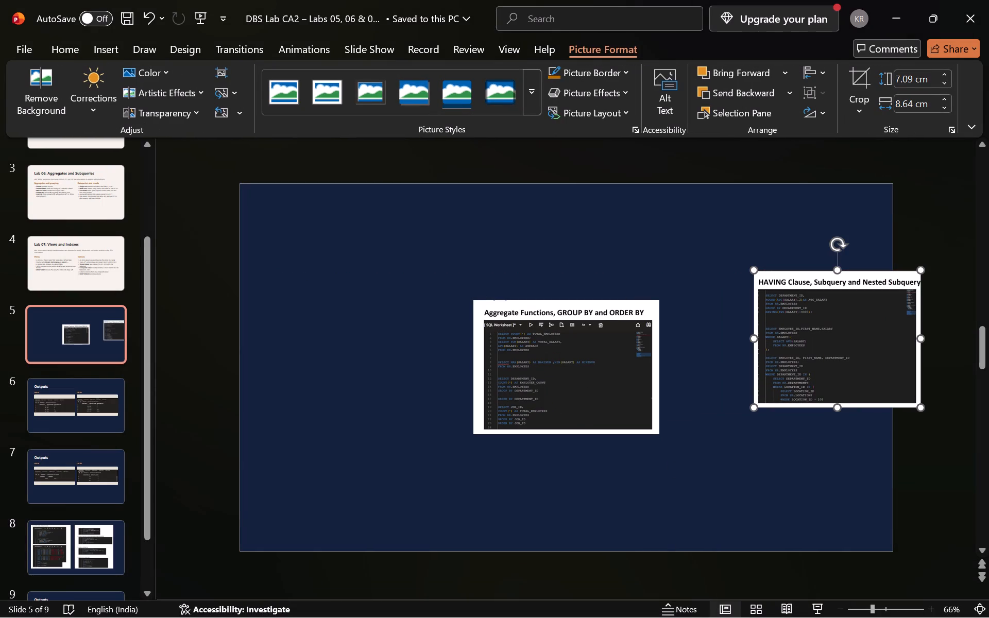
Move the Aggregate Functions picture to the slide's left side and enlarge it to about 9.5 by 13.2 cm.
left_click_drag(590, 361, 367, 308)
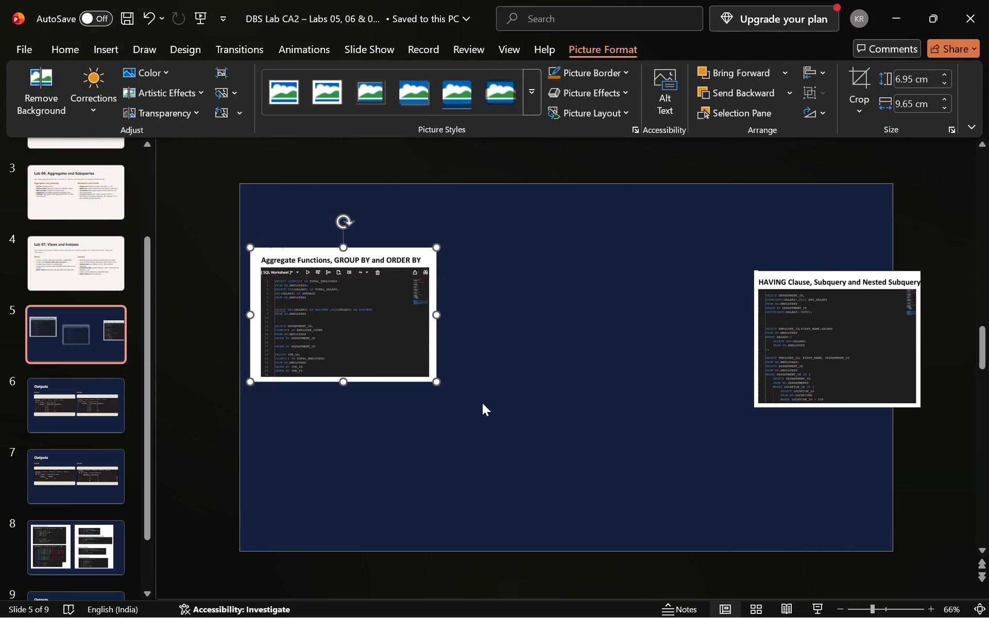
left_click_drag(433, 382, 463, 431)
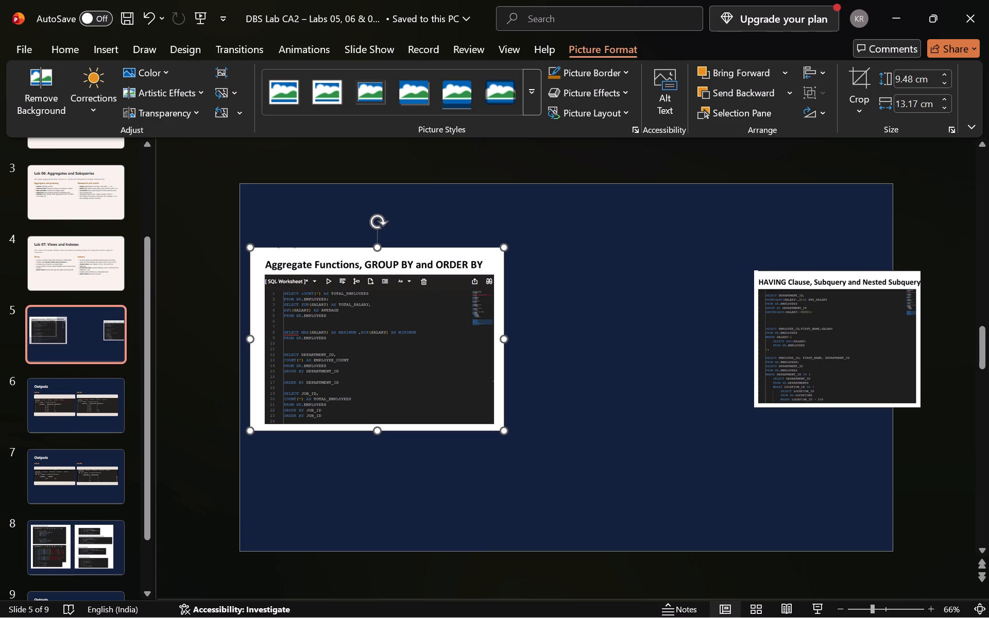
Enlarge the HAVING Clause picture to about 10.6 by 12.9 cm and position it fully inside the slide's right half.
left_click(778, 341)
left_click_drag(757, 407, 679, 463)
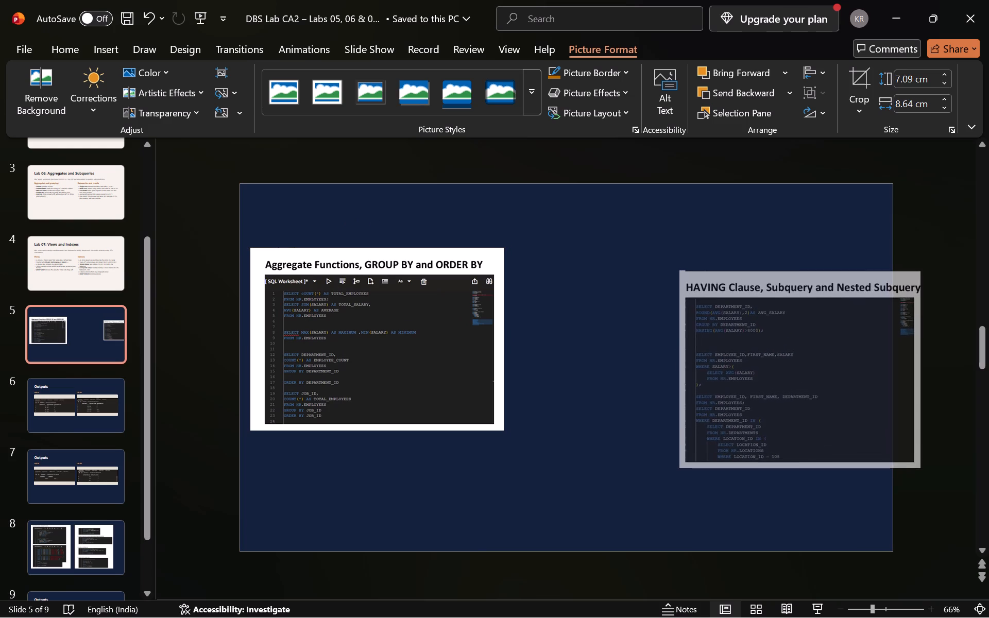
left_click_drag(679, 463, 673, 462)
left_click(573, 480)
left_click_drag(774, 417, 694, 372)
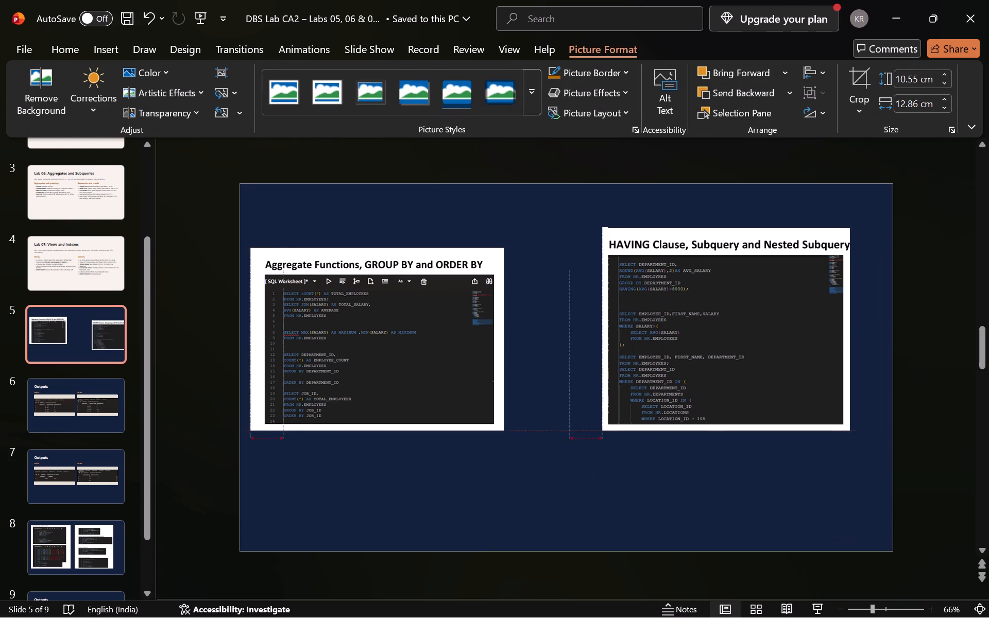
left_click_drag(694, 372, 705, 389)
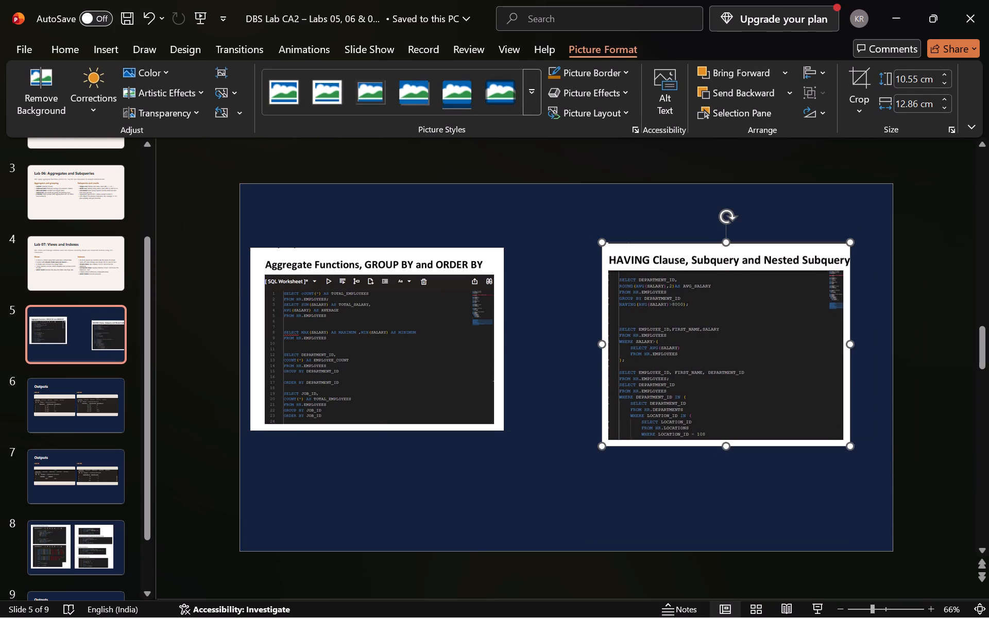
Enlarge and shift the Aggregate Functions picture so its top and bottom edges line up with the HAVING Clause picture.
left_click(464, 409)
left_click_drag(501, 431, 510, 451)
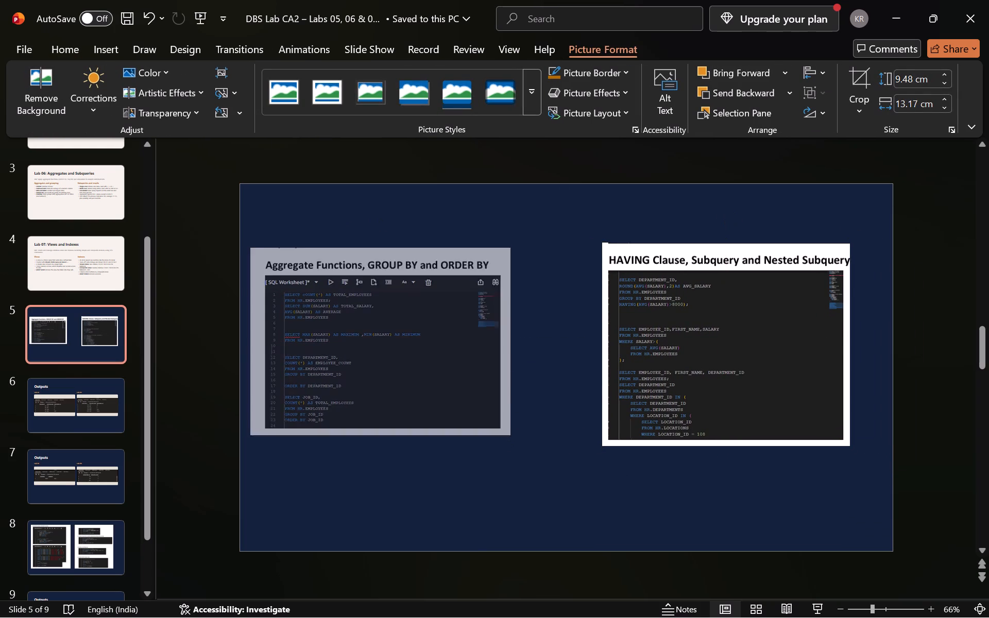
left_click_drag(510, 451, 513, 456)
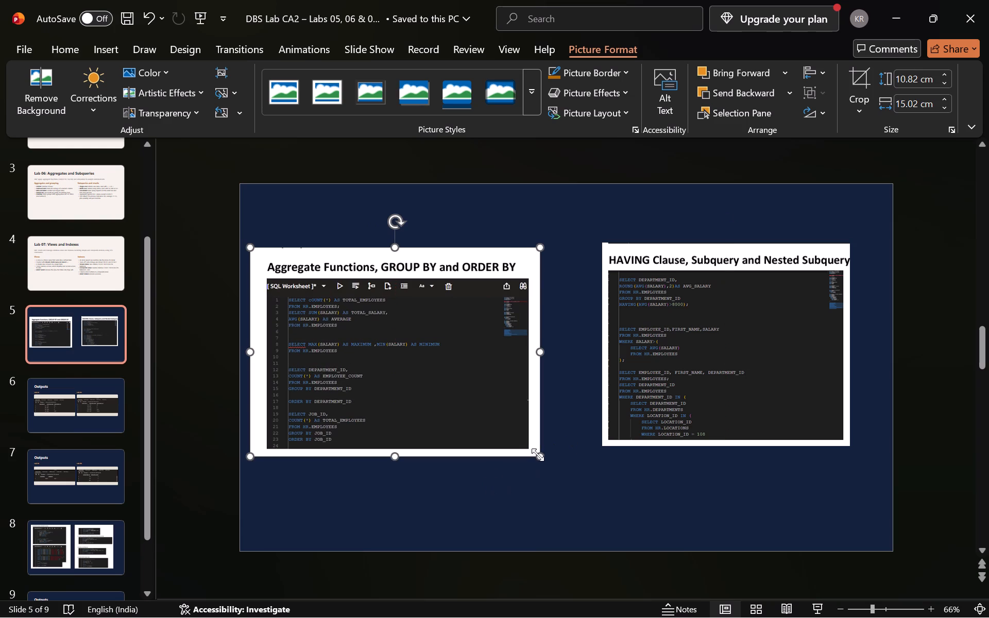
left_click_drag(473, 398, 478, 393)
left_click_drag(542, 455, 541, 454)
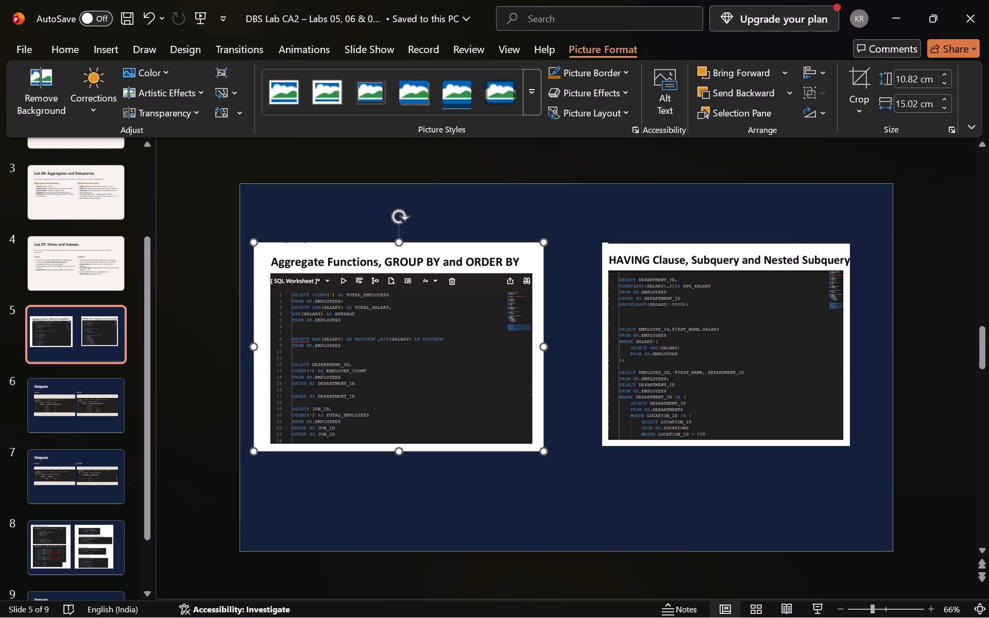
left_click_drag(541, 454, 539, 442)
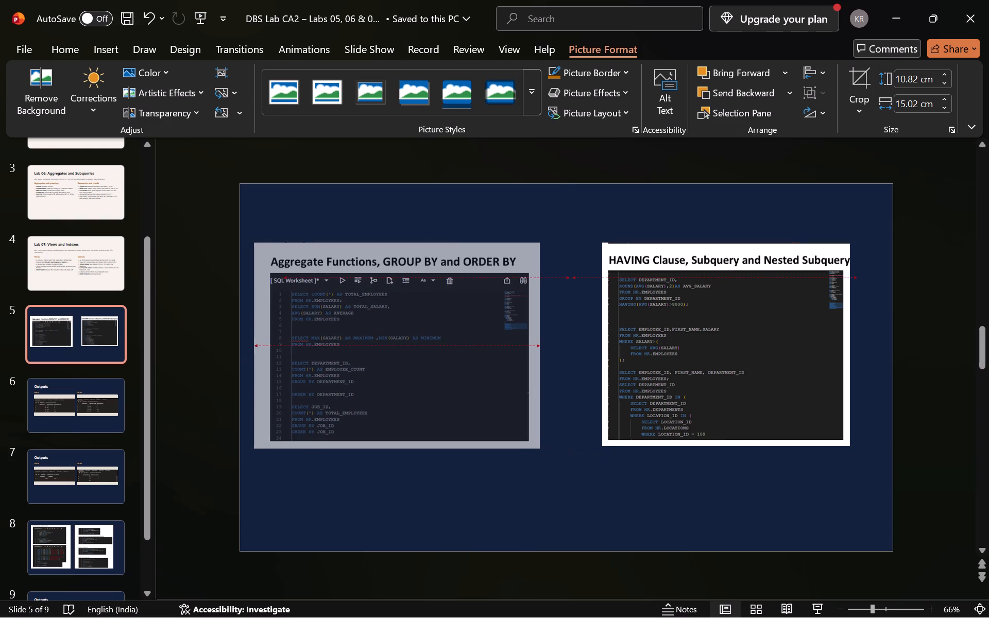
left_click_drag(539, 442, 531, 447)
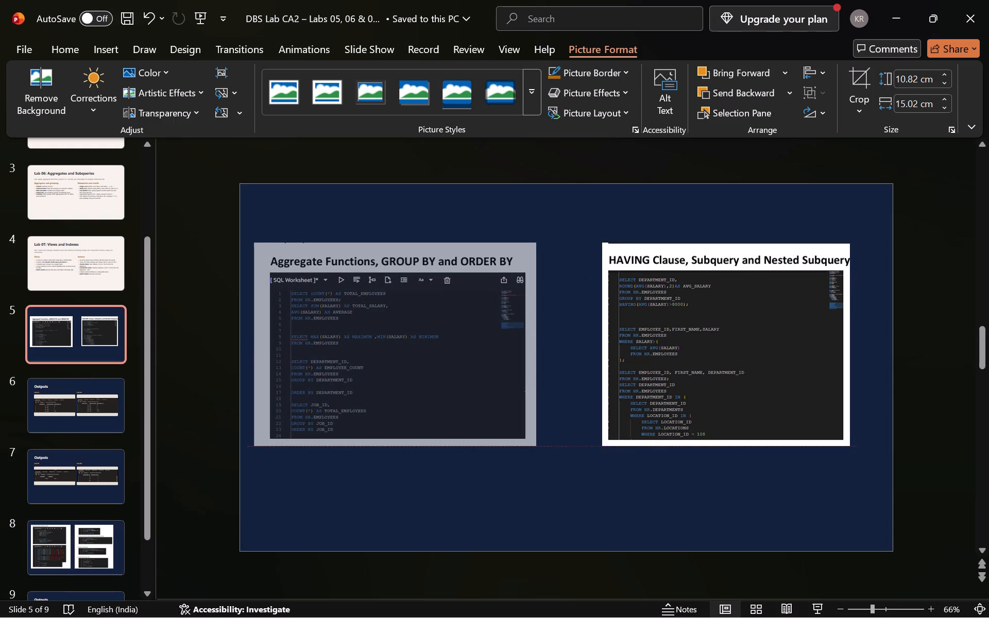
left_click(656, 393)
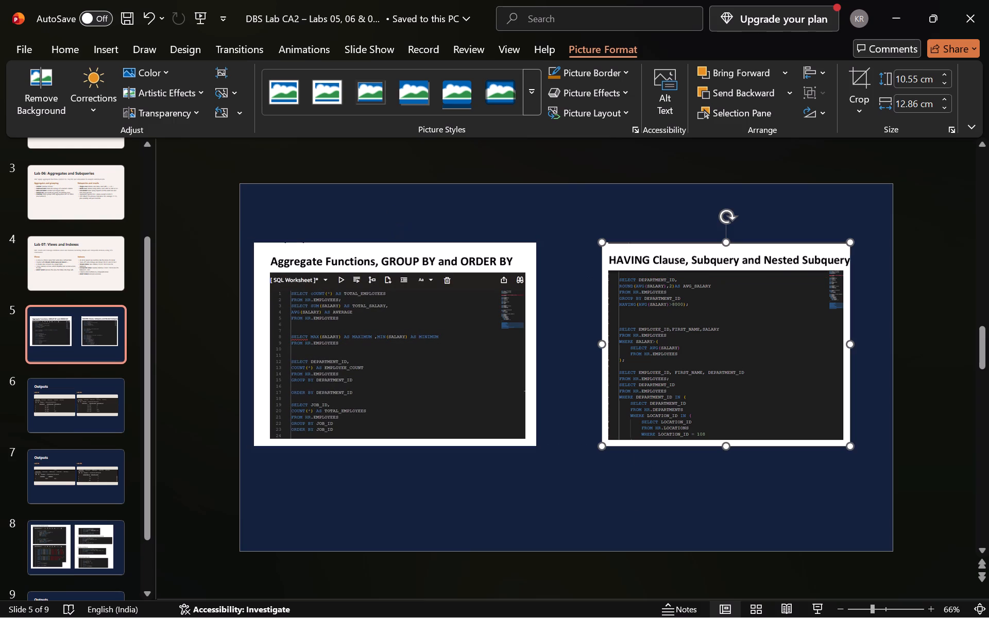
left_click(587, 476)
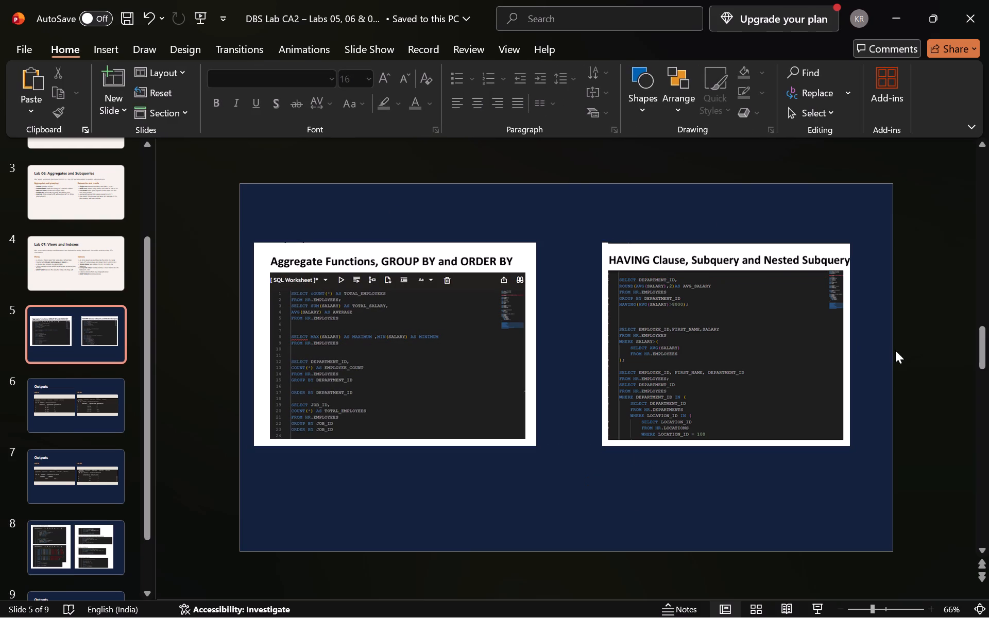
left_click(931, 355)
key("Right")
key("Left")
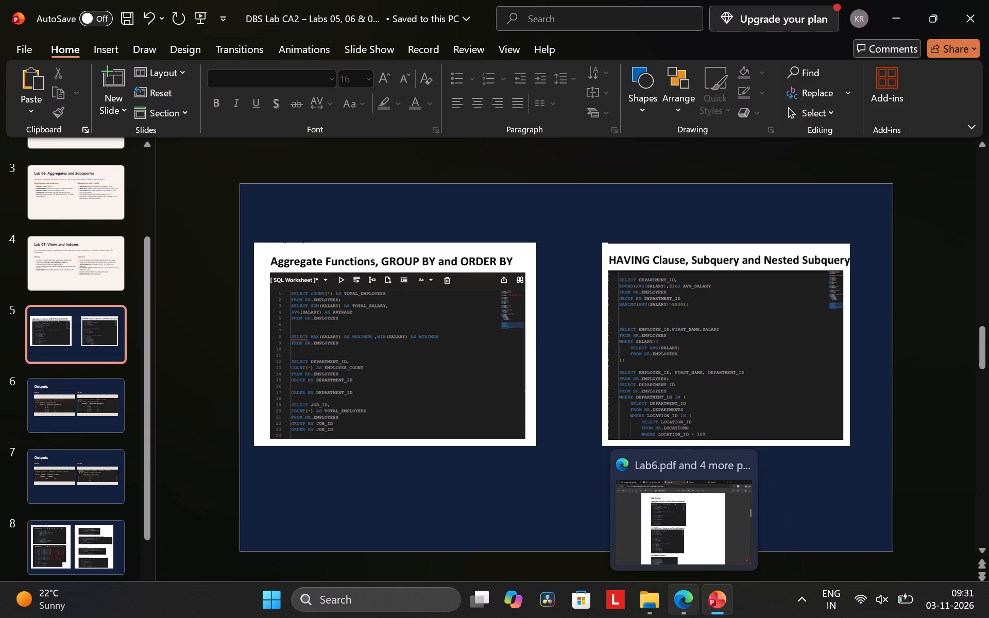
Look through the remaining pages of Lab6.pdf in Edge and check the Outputs slides in PowerPoint against them.
left_click(693, 617)
scroll(572, 394, "down", 4)
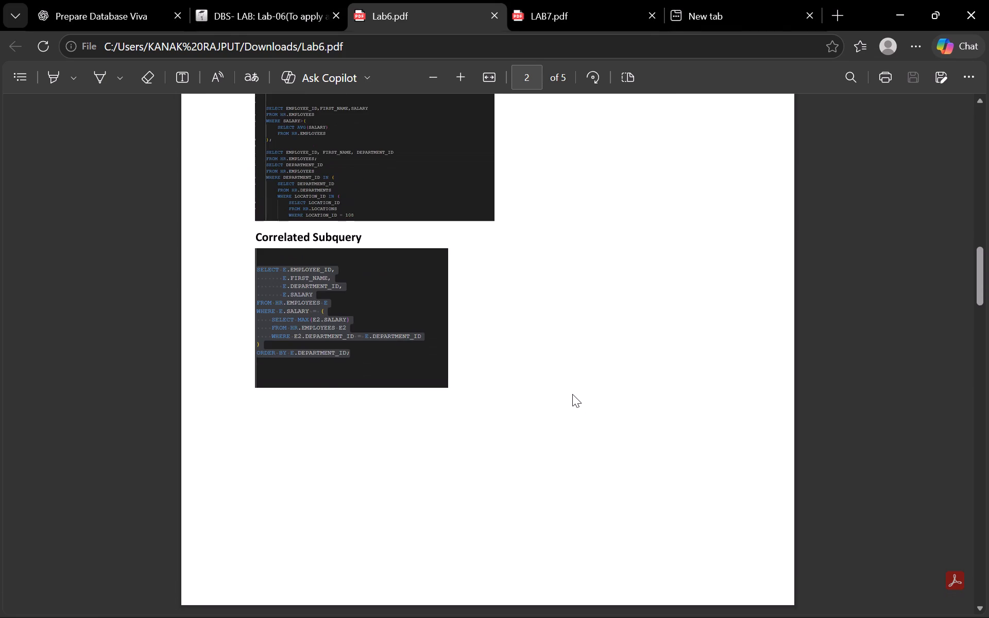
scroll(572, 394, "down", 10)
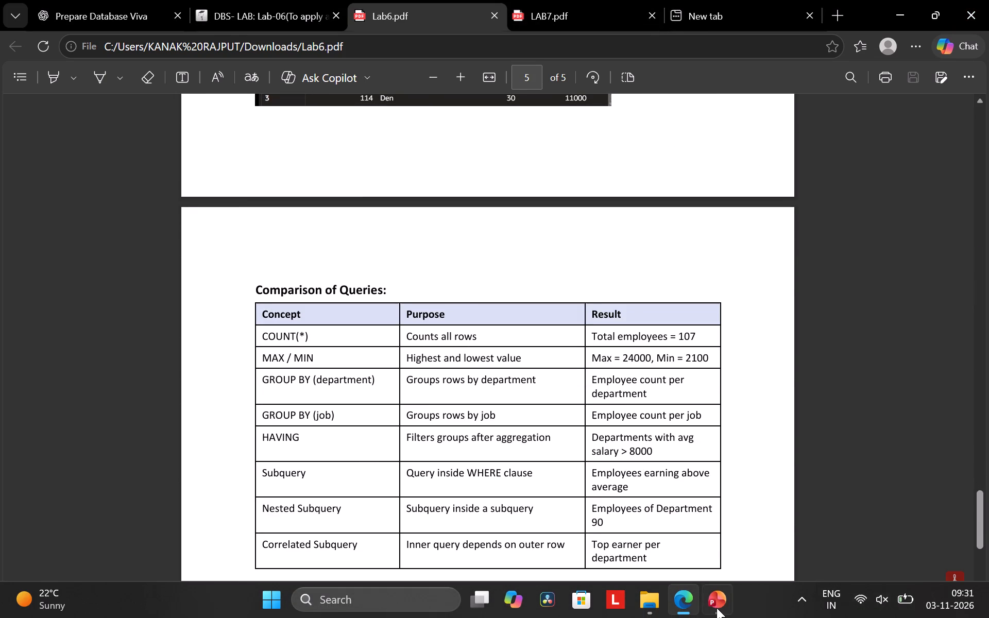
left_click(719, 609)
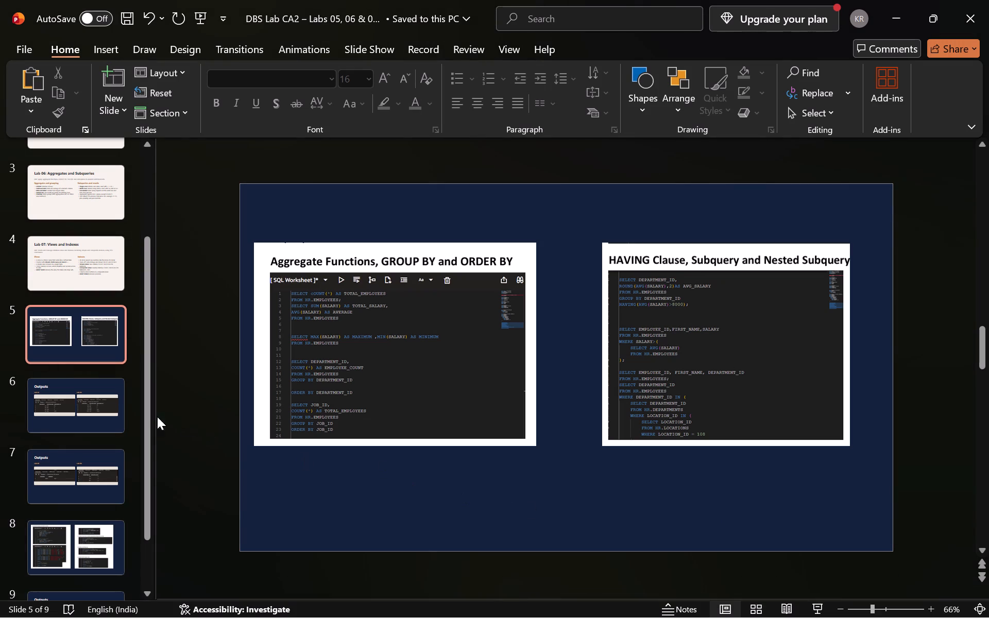
left_click(76, 416)
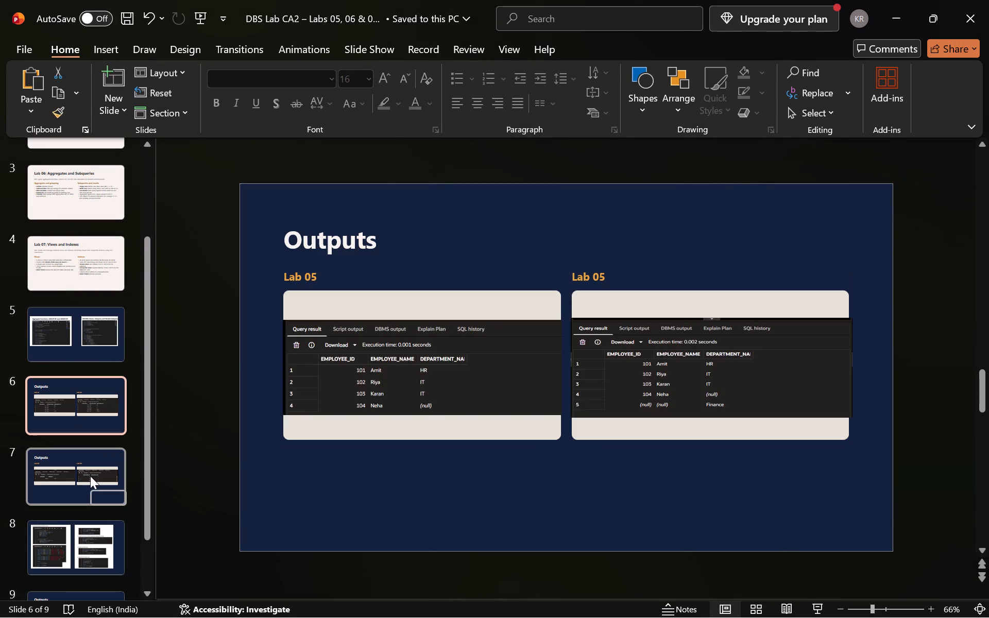
scroll(90, 548, "down", 1)
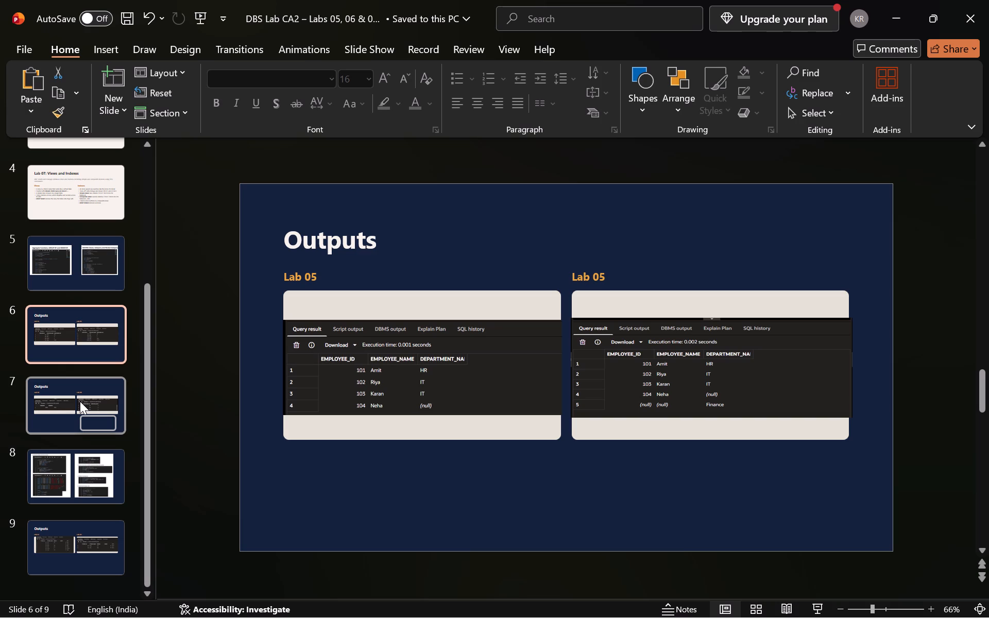
left_click(672, 617)
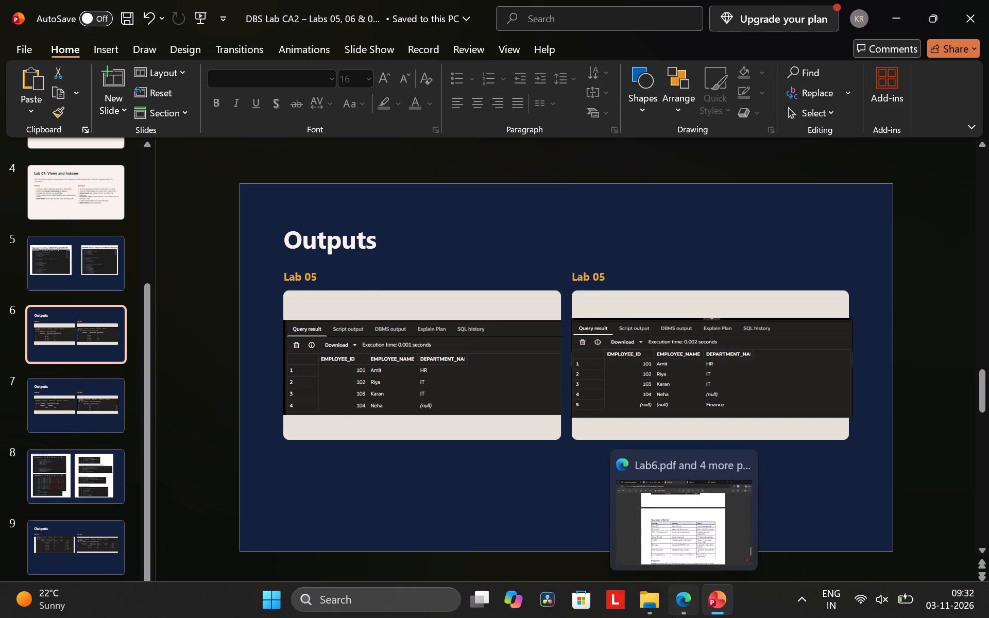
scroll(456, 318, "down", 2)
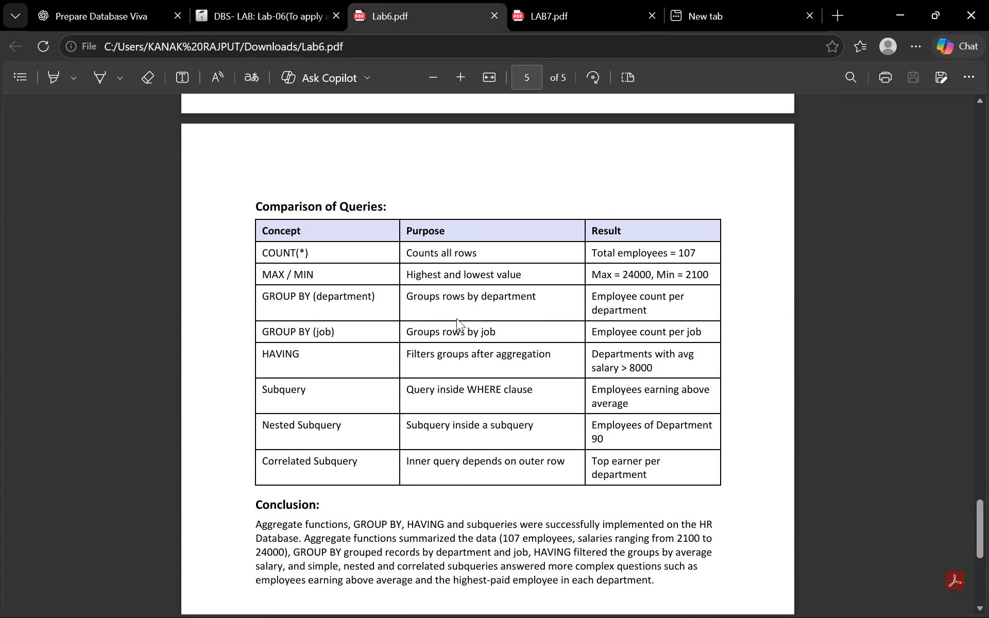
scroll(456, 318, "down", 2)
scroll(456, 318, "up", 7)
scroll(456, 318, "left", 1)
scroll(456, 318, "down", 5)
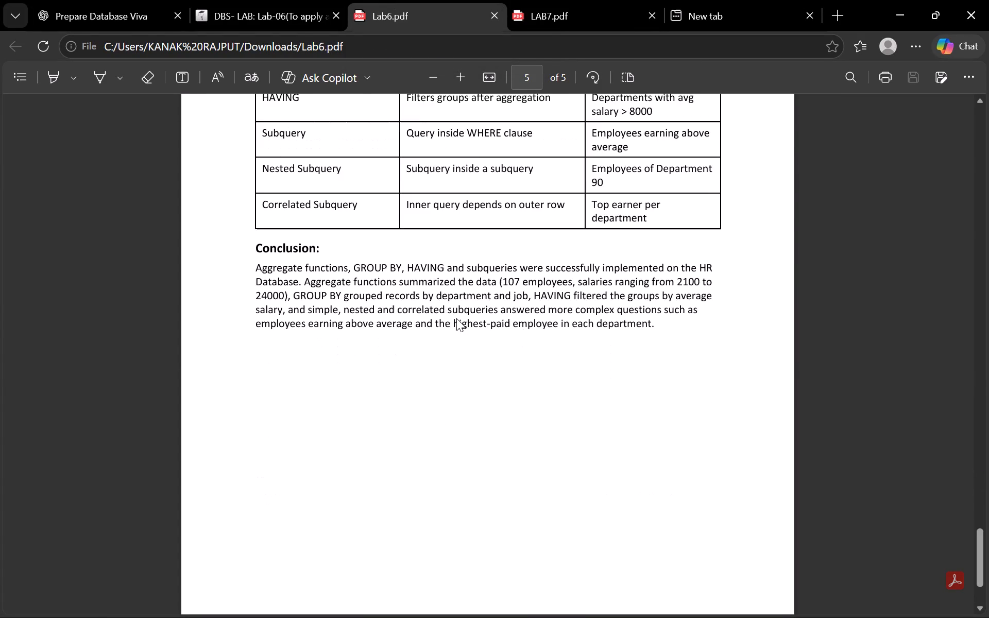
scroll(456, 318, "up", 3)
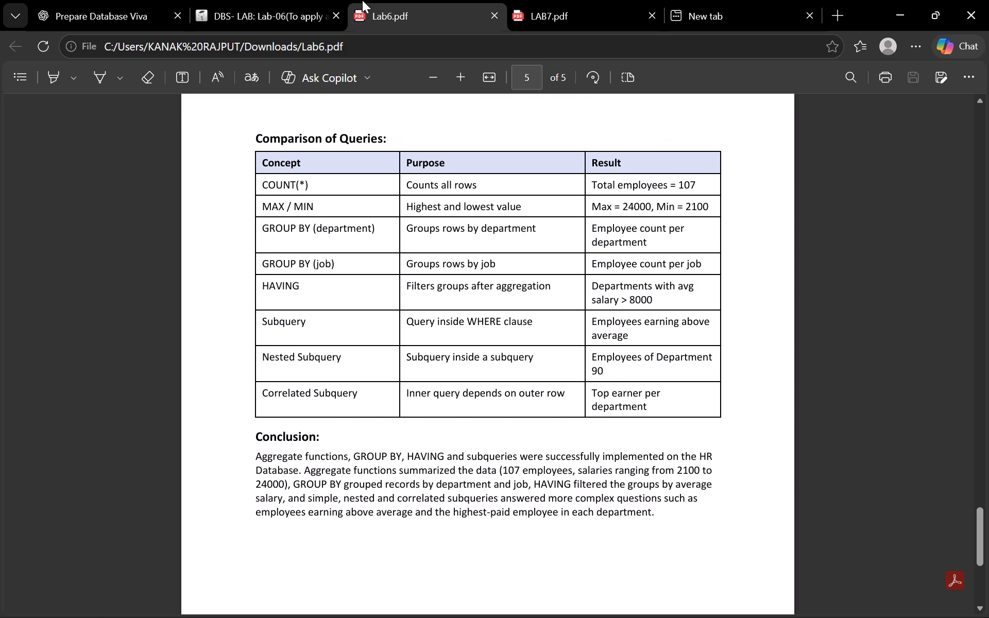
Open the Lab-05 assignment on JOIN operations from Part C of the DBS-LAB course page.
left_click(568, 0)
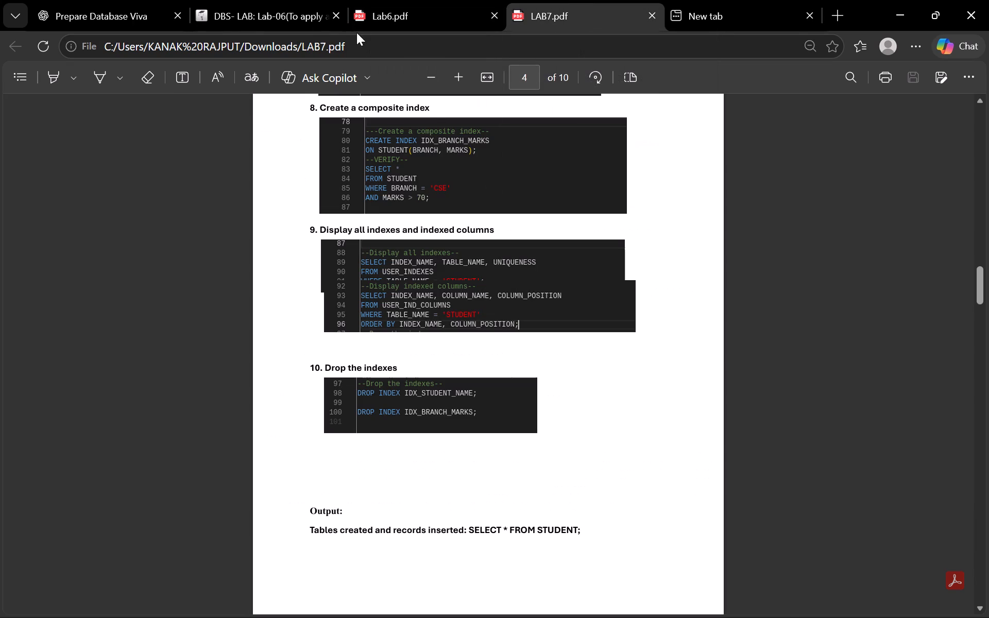
left_click(247, 23)
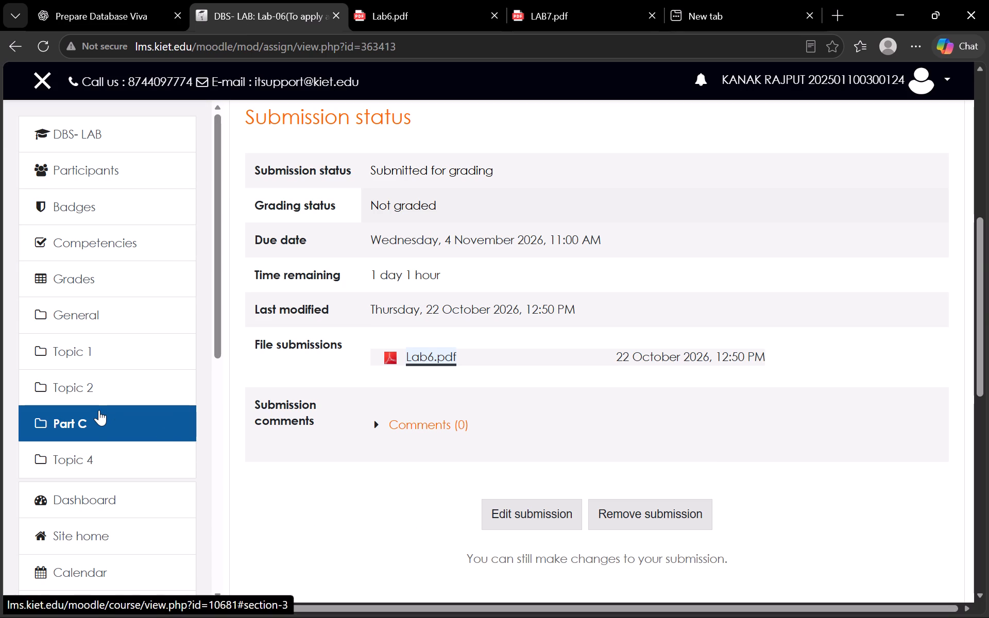
left_click(101, 420)
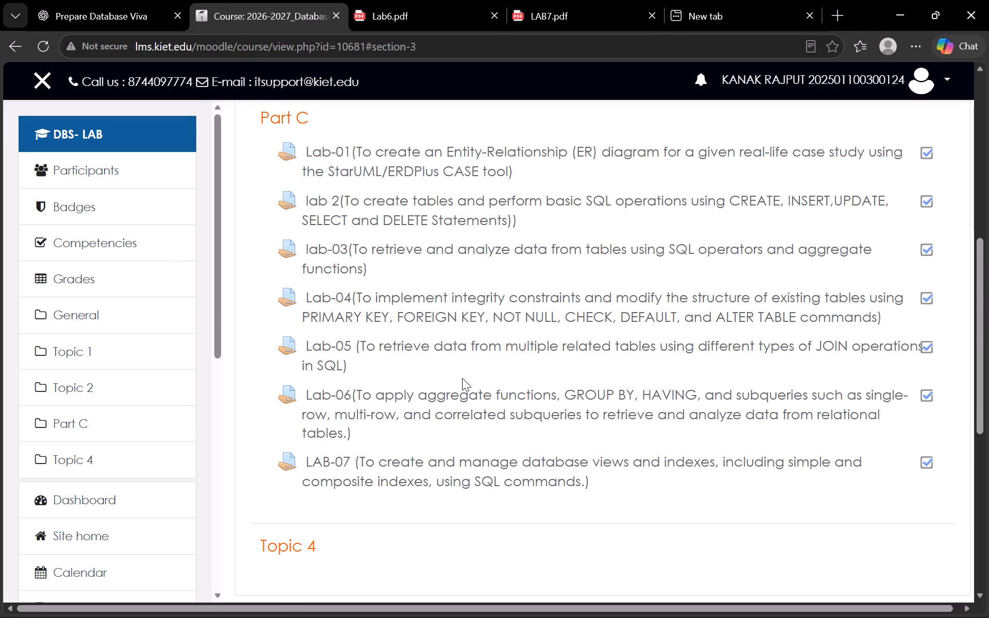
left_click(401, 348)
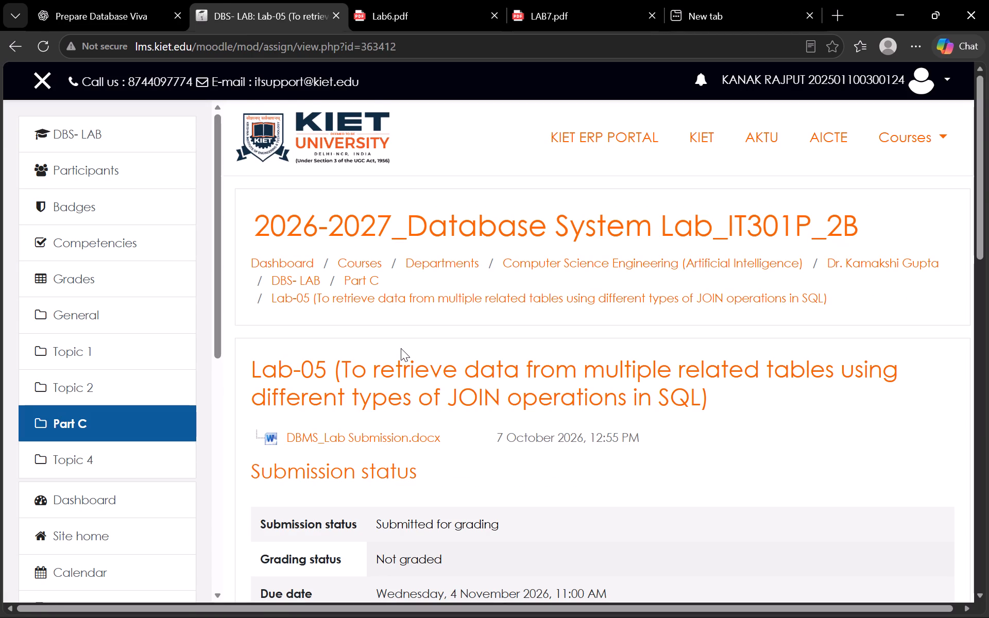
Download the submitted HR database lab PDF from the Lab-05 assignment's file submissions and open it.
scroll(394, 460, "down", 5)
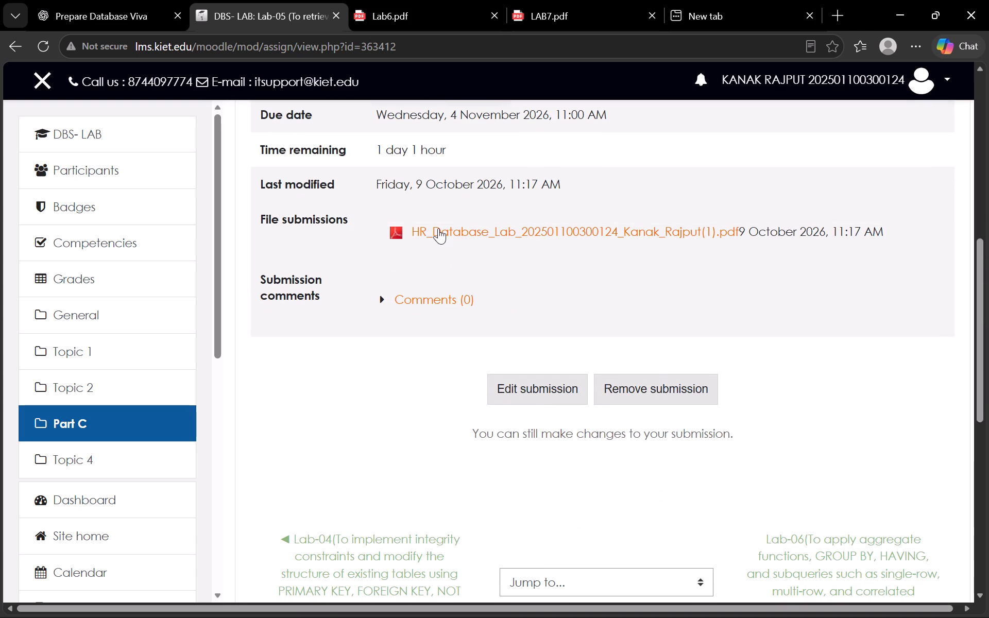
left_click(438, 228)
left_click(725, 123)
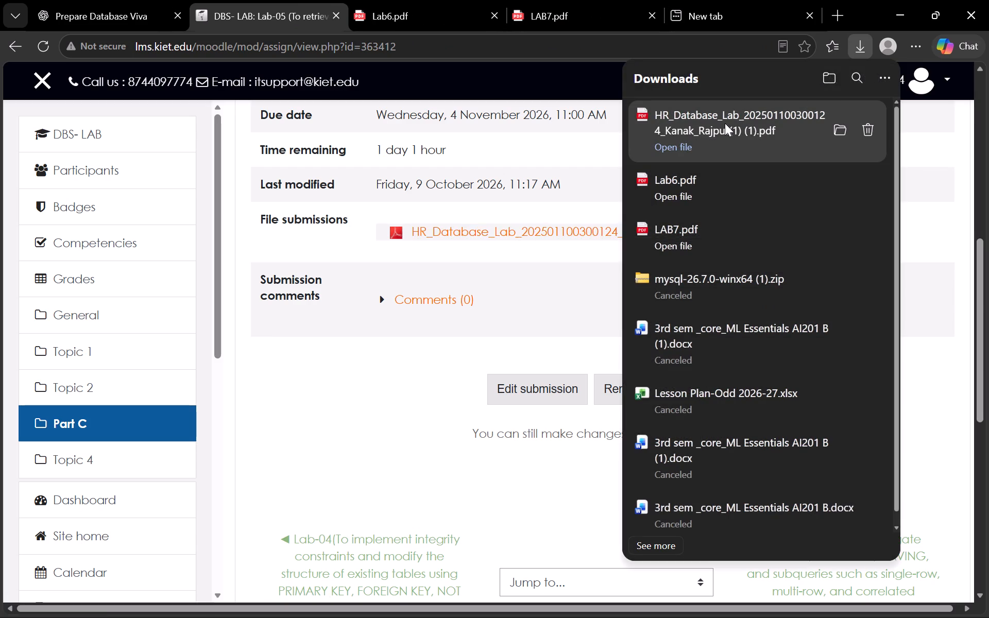
Capture a screenshot of the INNER JOIN, LEFT JOIN and RIGHT JOIN heading and query in the Lab-05 PDF.
key("Right")
key("Right")
key("Left")
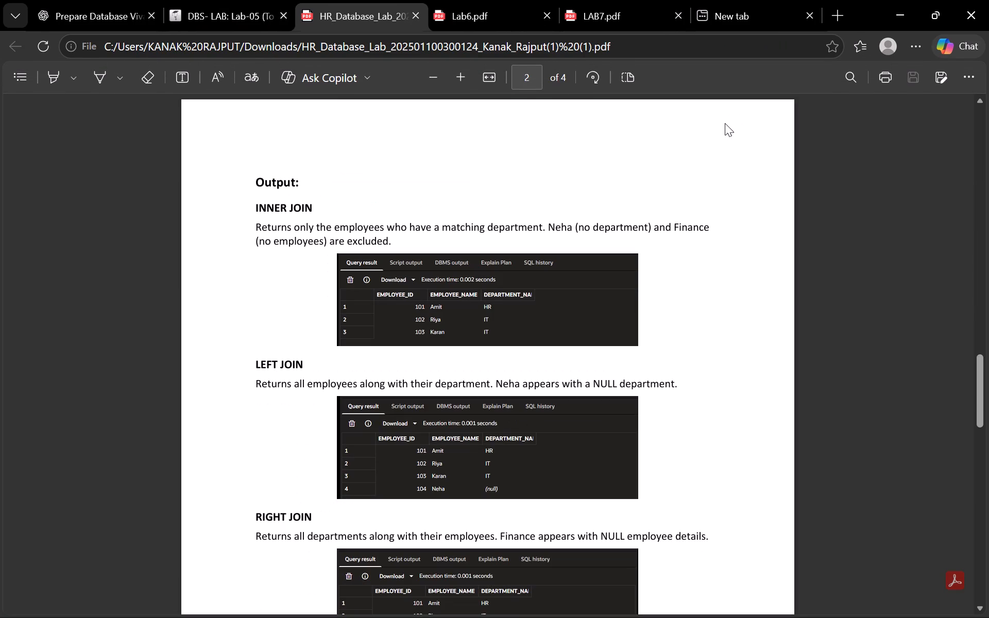
scroll(702, 396, "down", 3)
scroll(702, 396, "up", 1)
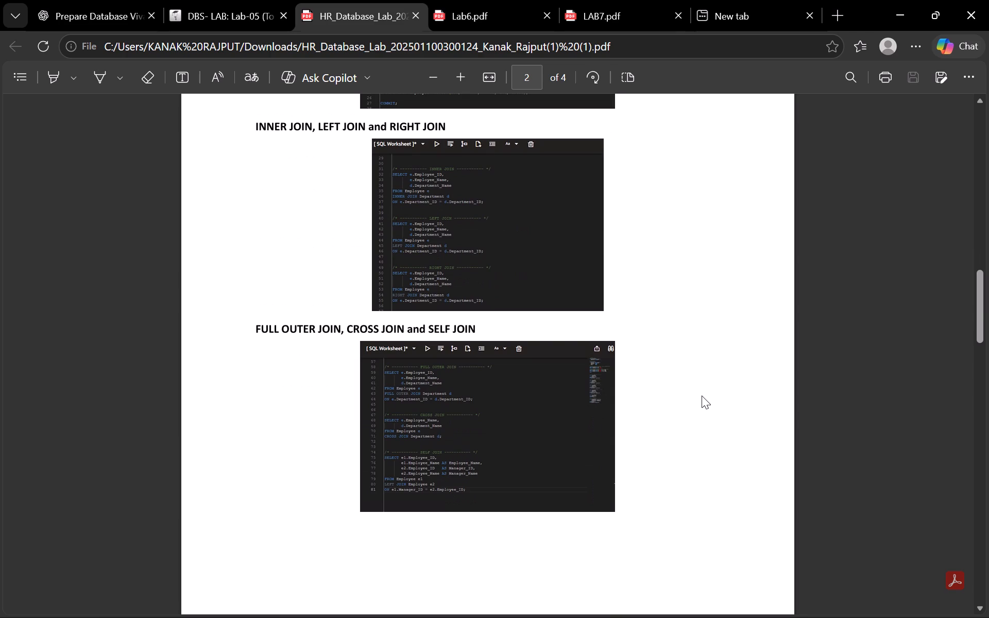
key("shift+super+s")
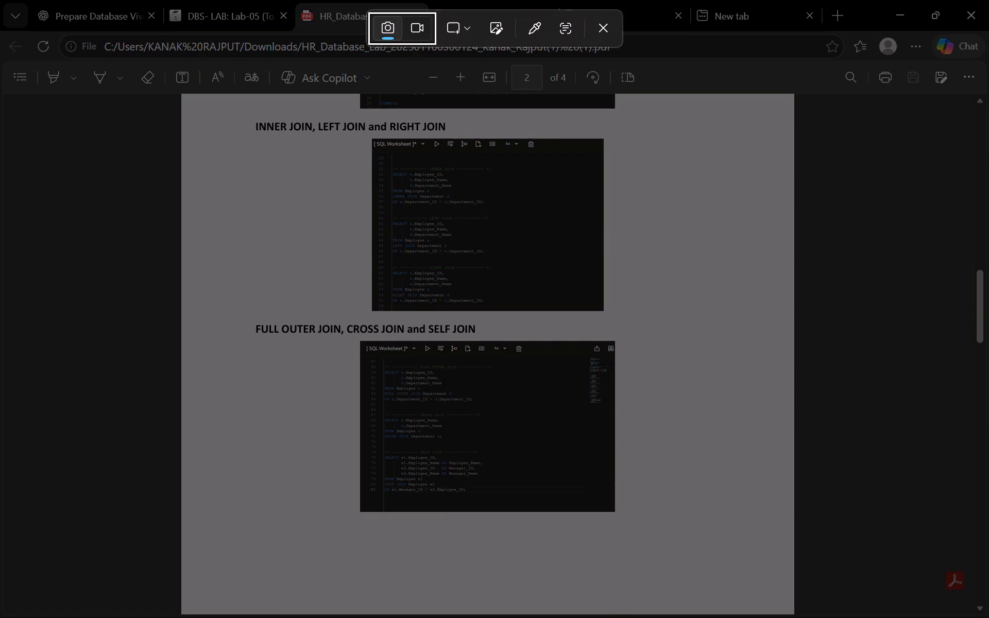
left_click(462, 31)
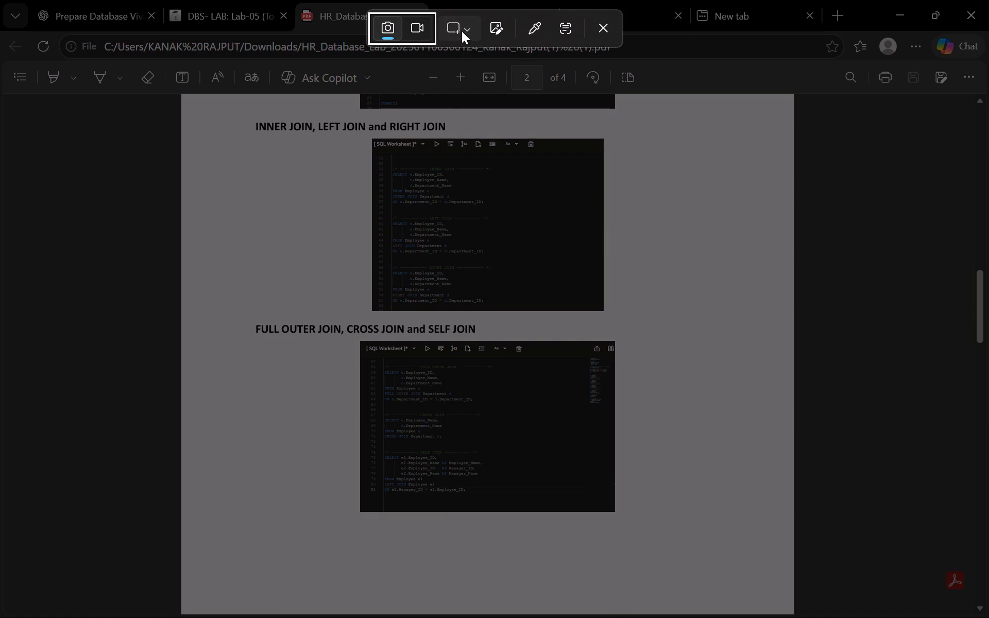
left_click(461, 30)
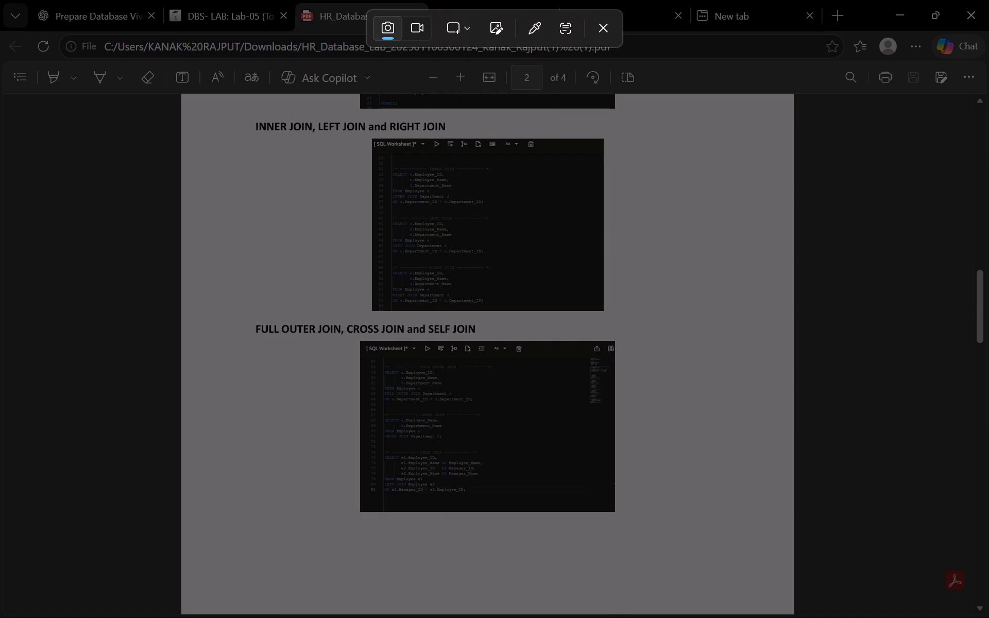
left_click_drag(247, 119, 683, 252)
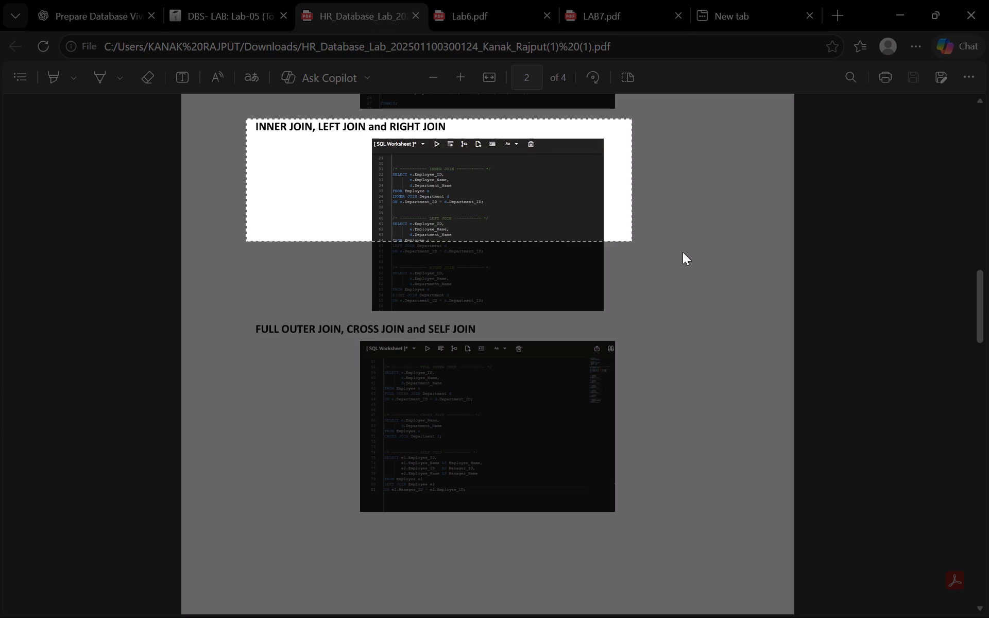
left_click_drag(683, 252, 702, 315)
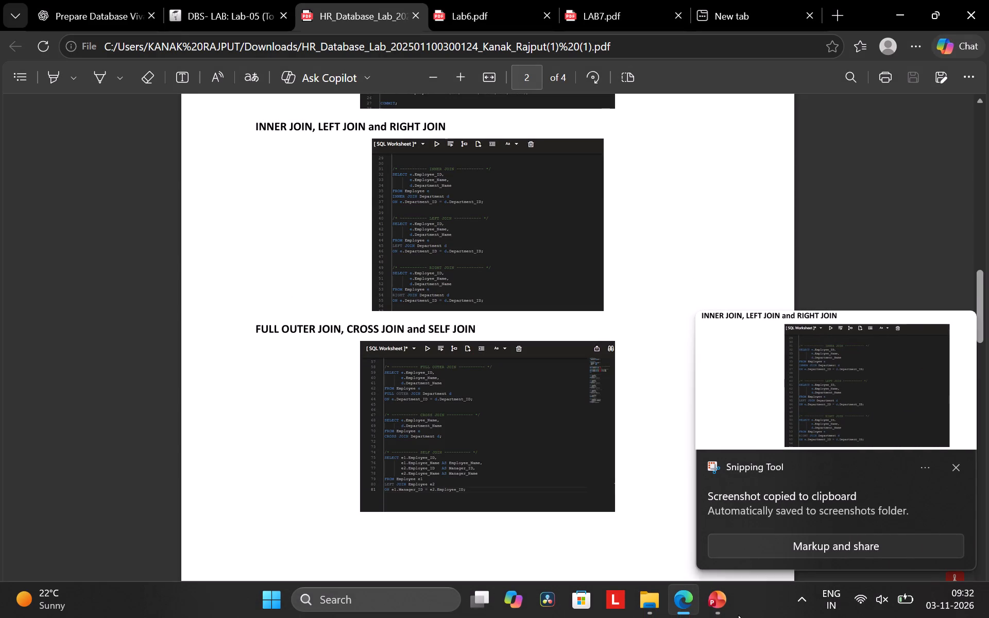
Switch to PowerPoint and duplicate slide 6, the Lab 05 Outputs slide.
left_click(709, 605)
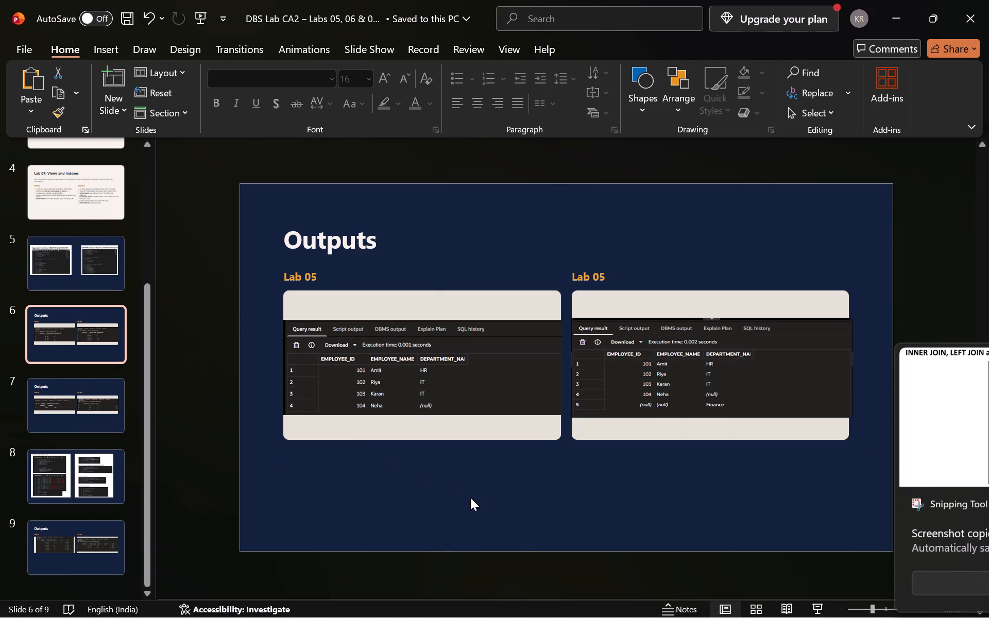
left_click(573, 521)
right_click(573, 521)
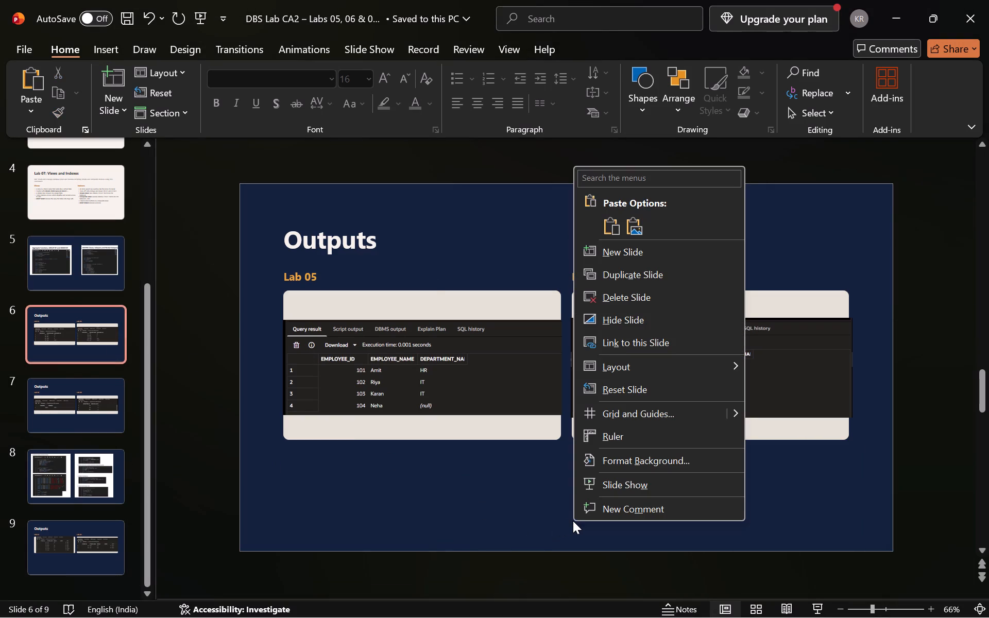
left_click(617, 278)
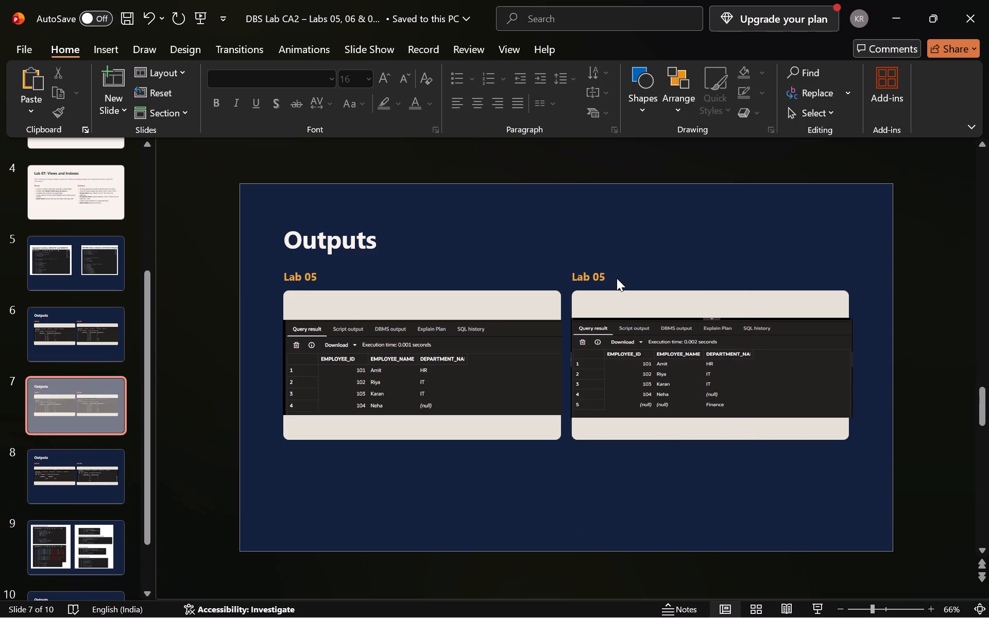
Delete both query result pictures and the light cards behind them from the duplicated Outputs slide 7.
left_click(363, 332)
key("Delete")
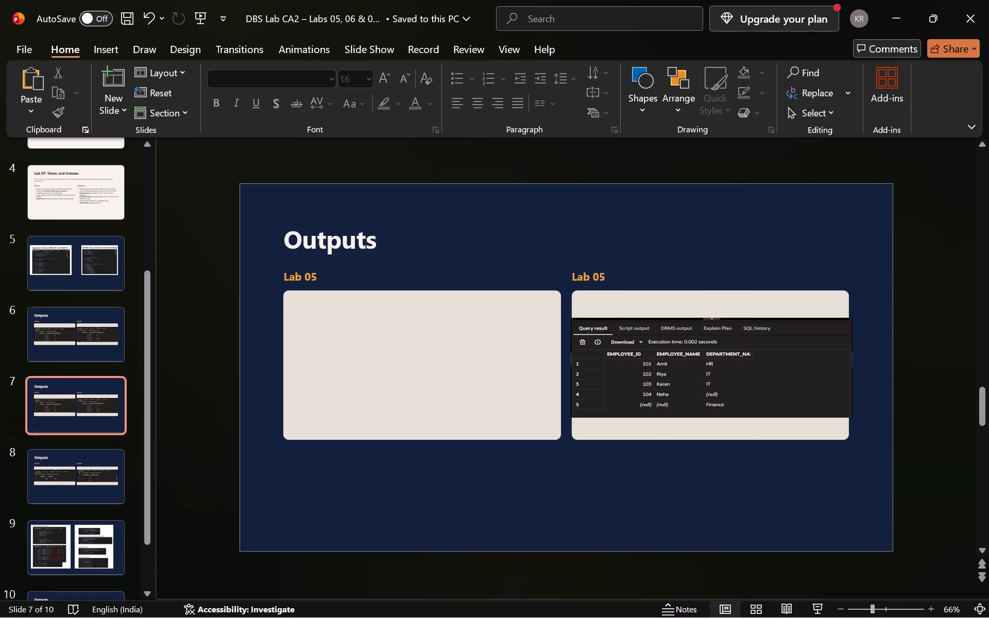
left_click(363, 332)
key("Delete")
left_click(721, 386)
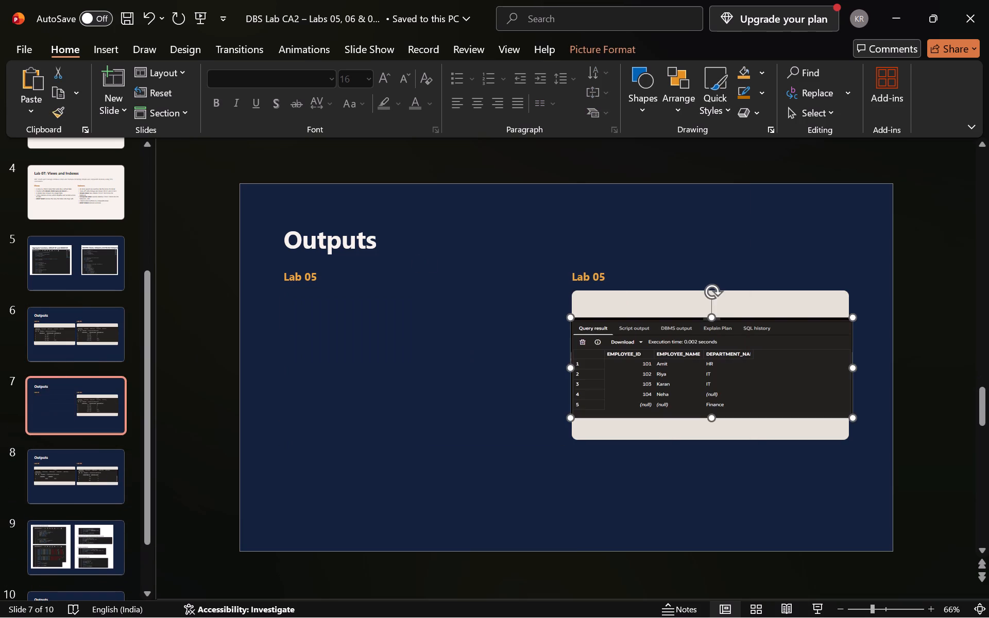
key("Delete")
left_click(721, 386)
key("Delete")
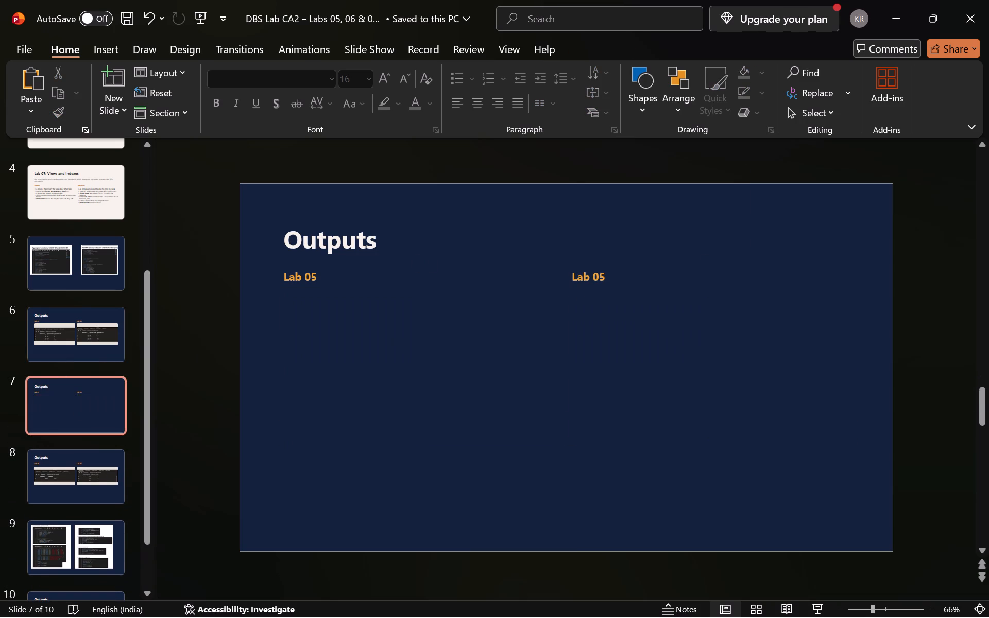
Clear the Lab 05 label text above the right column of slide 7.
left_click(601, 277)
key("Right")
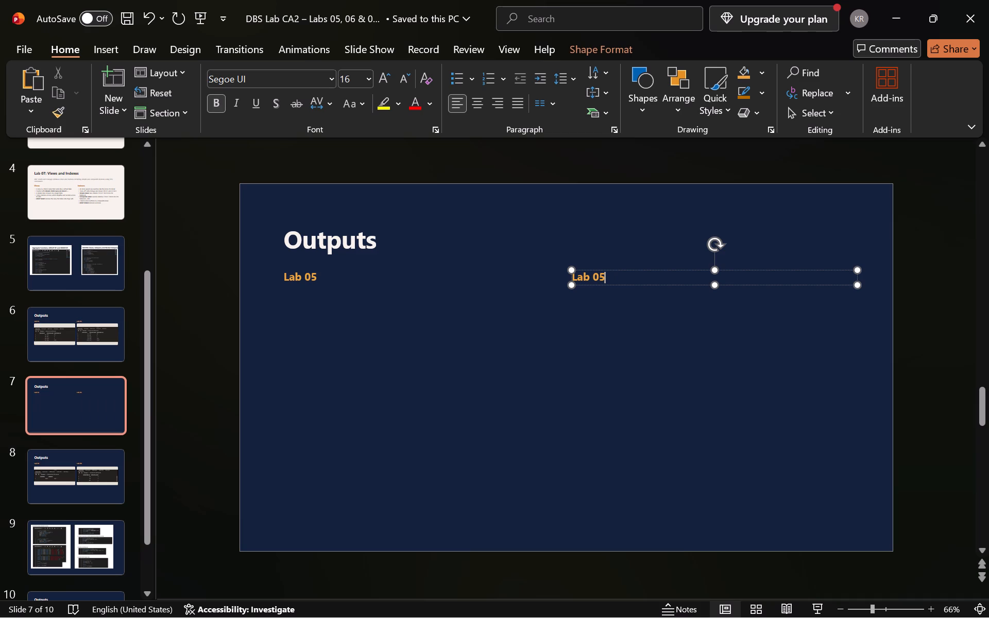
key("Delete")
key("Delete")
key("Delete")
key("Delete")
key("BackSpace")
key("BackSpace")
key("BackSpace")
key("BackSpace")
key("BackSpace")
key("BackSpace")
Clear the Lab 05 label text above the left column of slide 7.
left_click(303, 280)
key("Right")
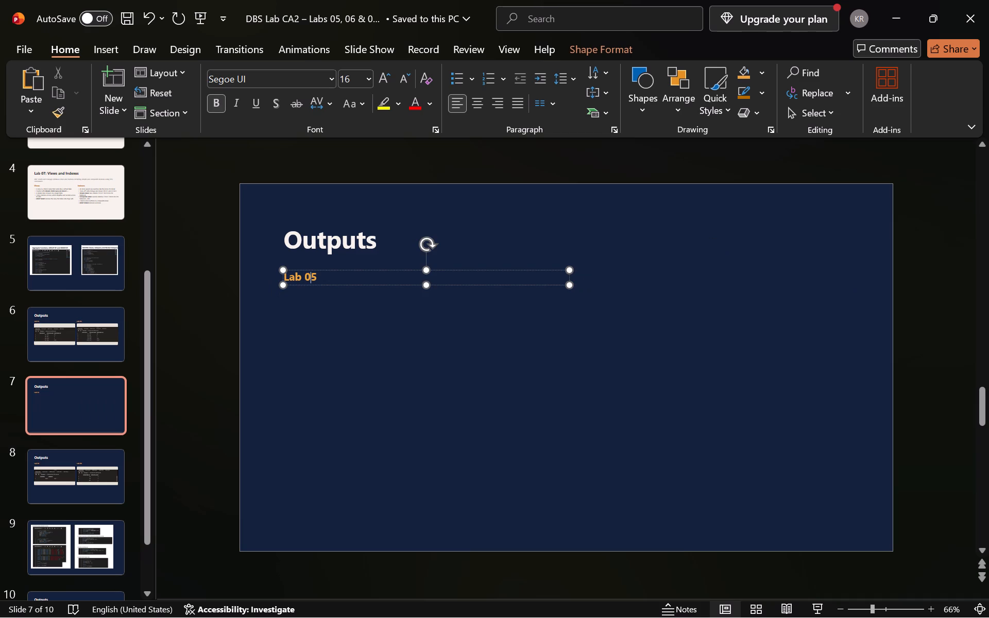
key("Right")
key("BackSpace")
key("BackSpace")
key("BackSpace")
key("BackSpace")
key("BackSpace")
key("BackSpace")
Erase the Outputs title text on slide 7 and delete its empty title placeholder.
left_click(377, 244)
key("BackSpace")
key("BackSpace")
key("BackSpace")
key("BackSpace")
key("BackSpace")
key("BackSpace")
key("BackSpace")
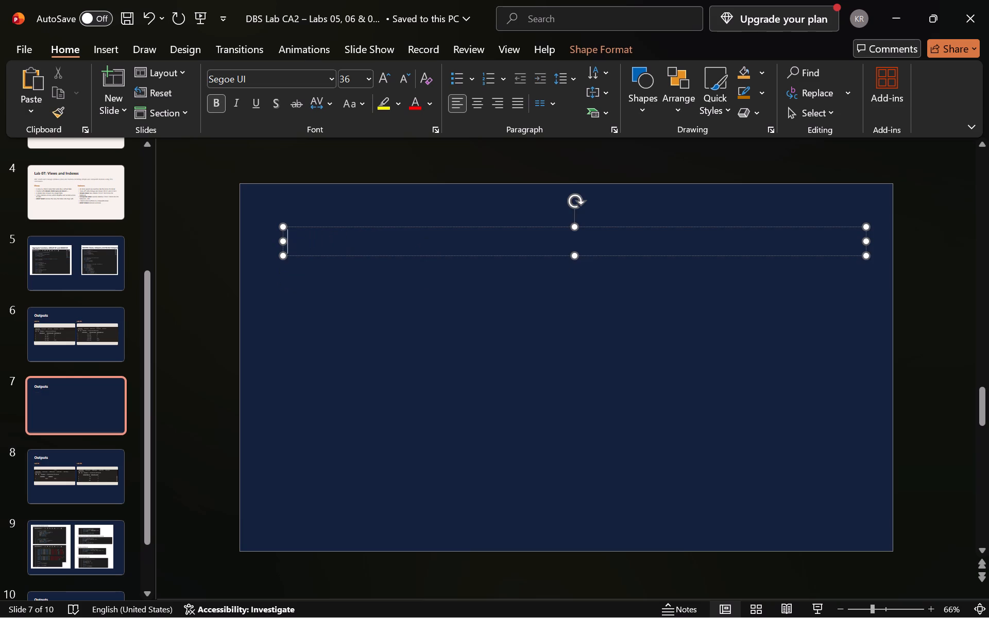
left_click(425, 226)
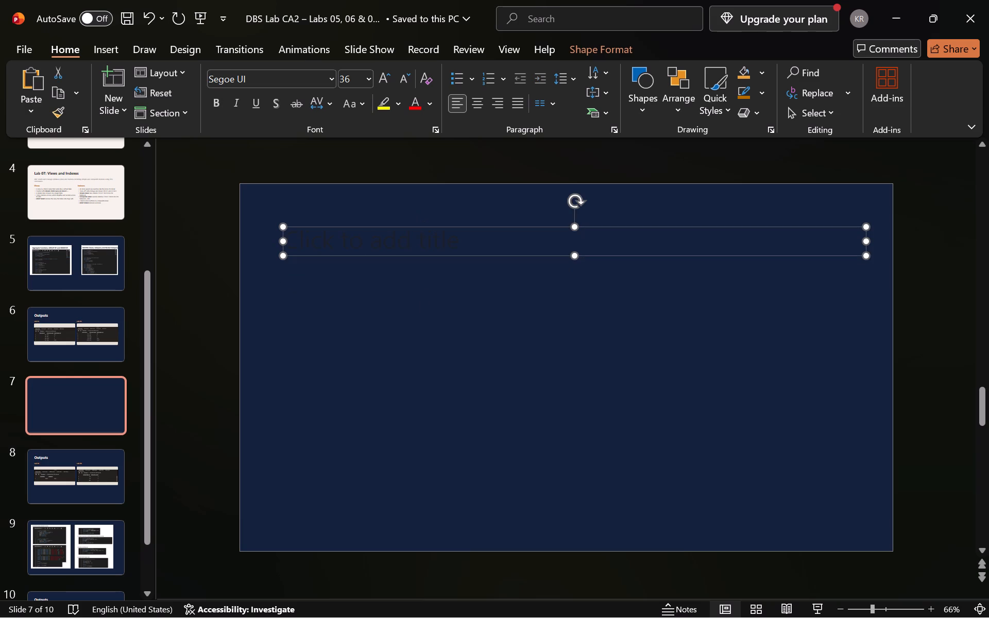
left_click(422, 301)
left_click(442, 264)
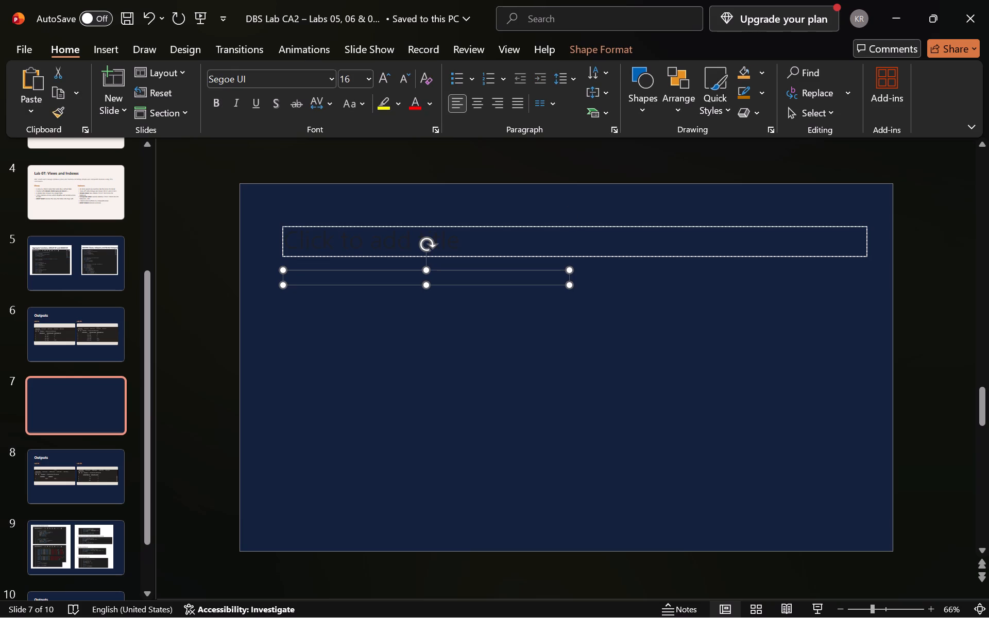
left_click(459, 257)
left_click(459, 257)
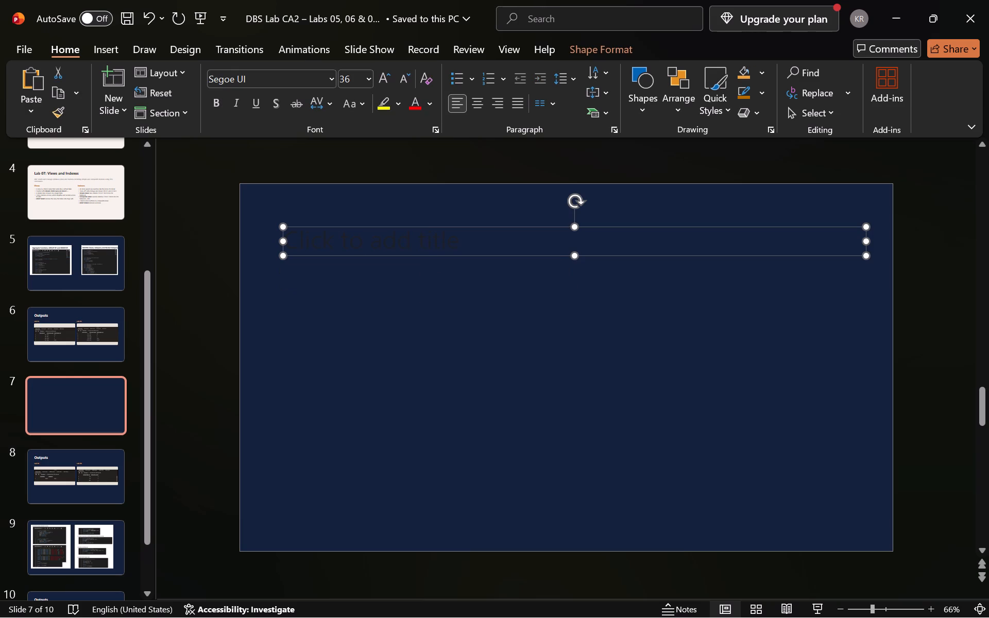
key("Delete")
Paste the INNER, LEFT and RIGHT JOIN screenshot on slide 7 and move it to the slide's upper left area.
left_click(459, 257)
key("ctrl+v")
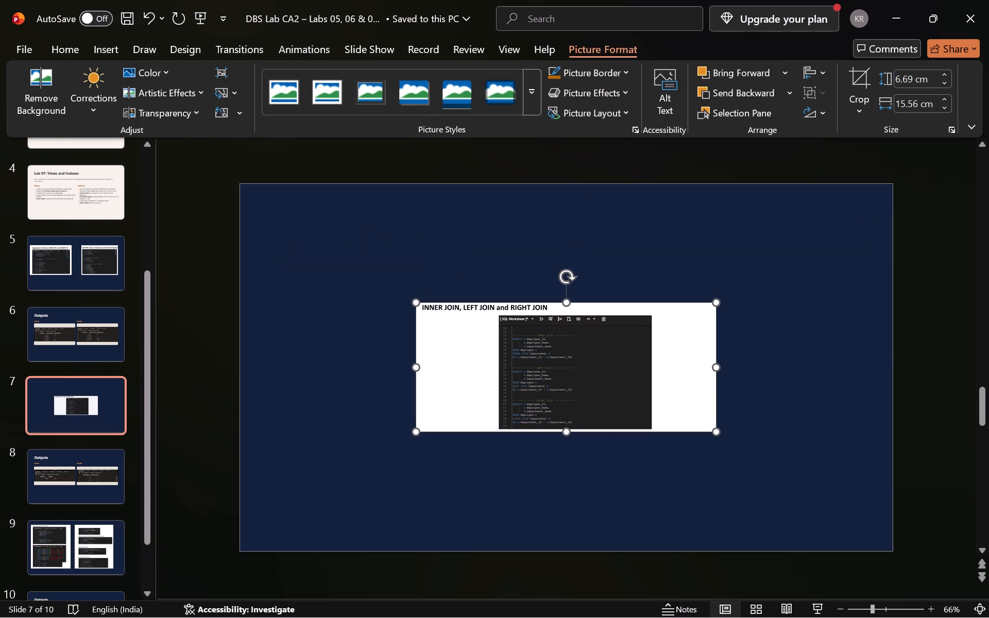
left_click(569, 477)
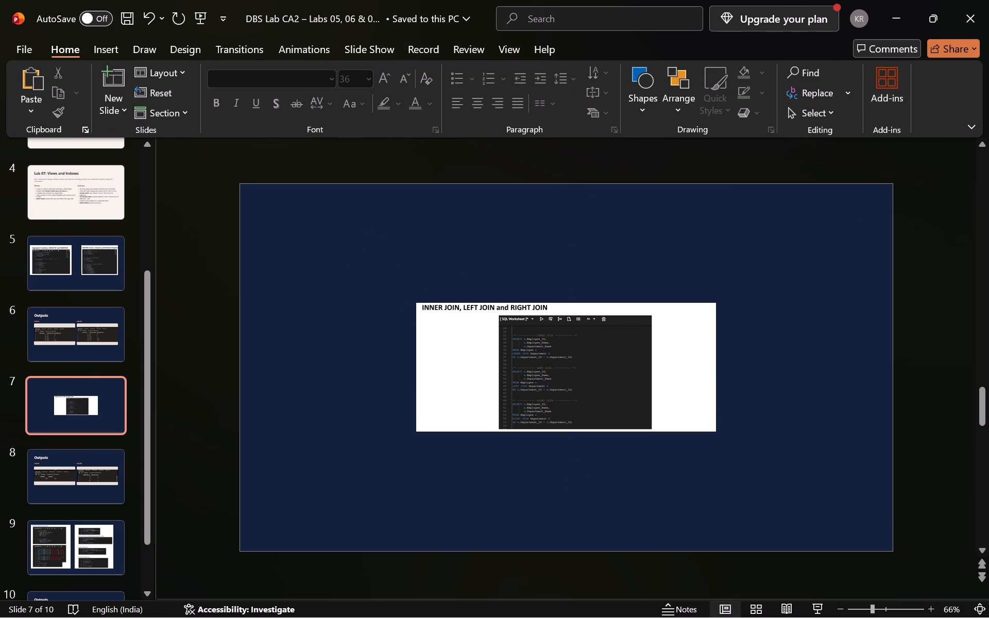
left_click_drag(536, 369, 444, 281)
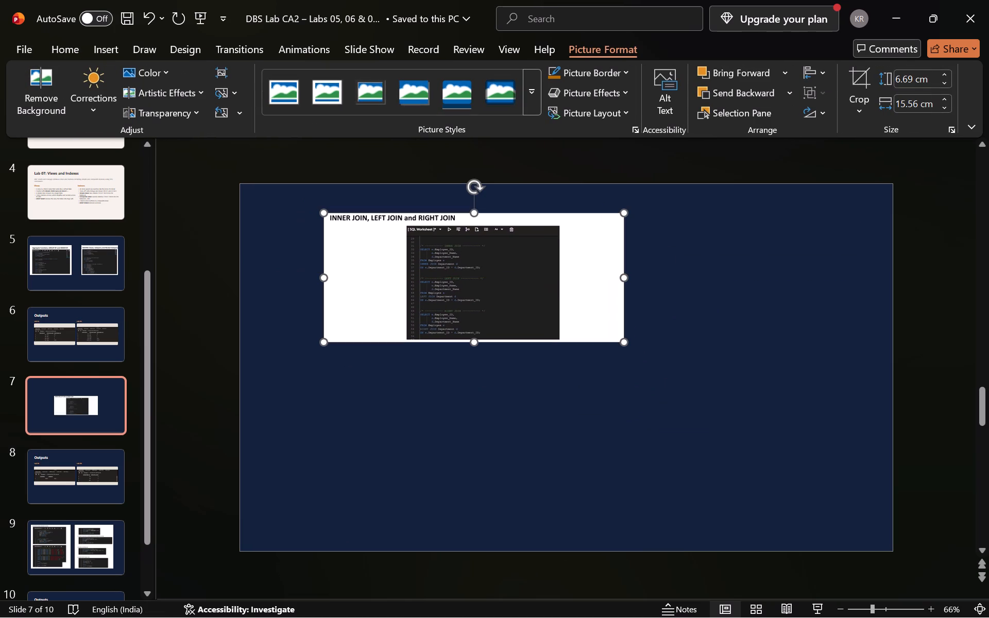
Switch to the Lab-05 PDF in Edge and capture the FULL OUTER JOIN, CROSS JOIN and SELF JOIN heading and query.
left_click(686, 603)
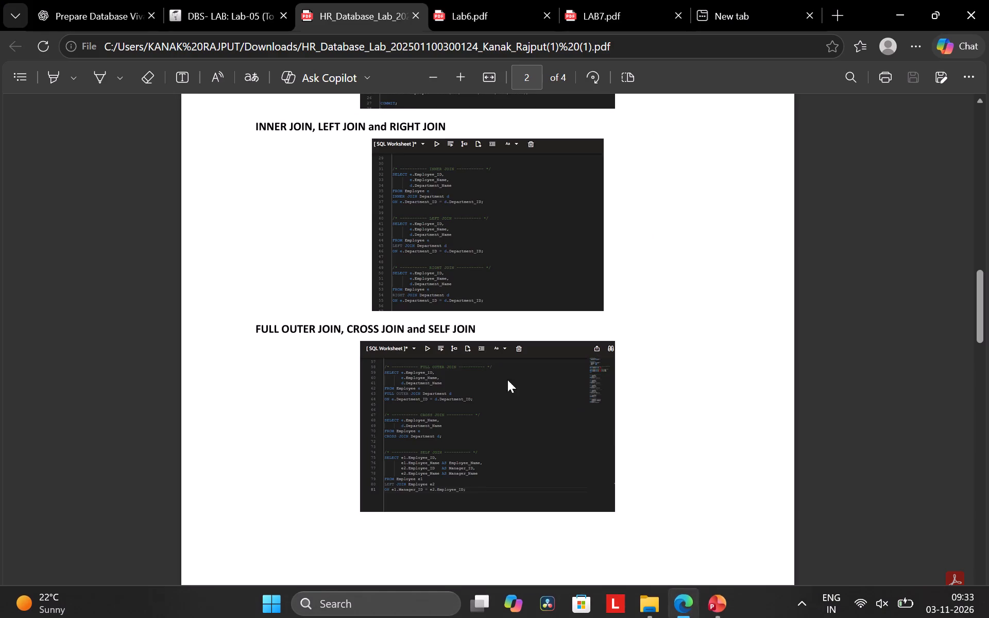
key("shift+super+s")
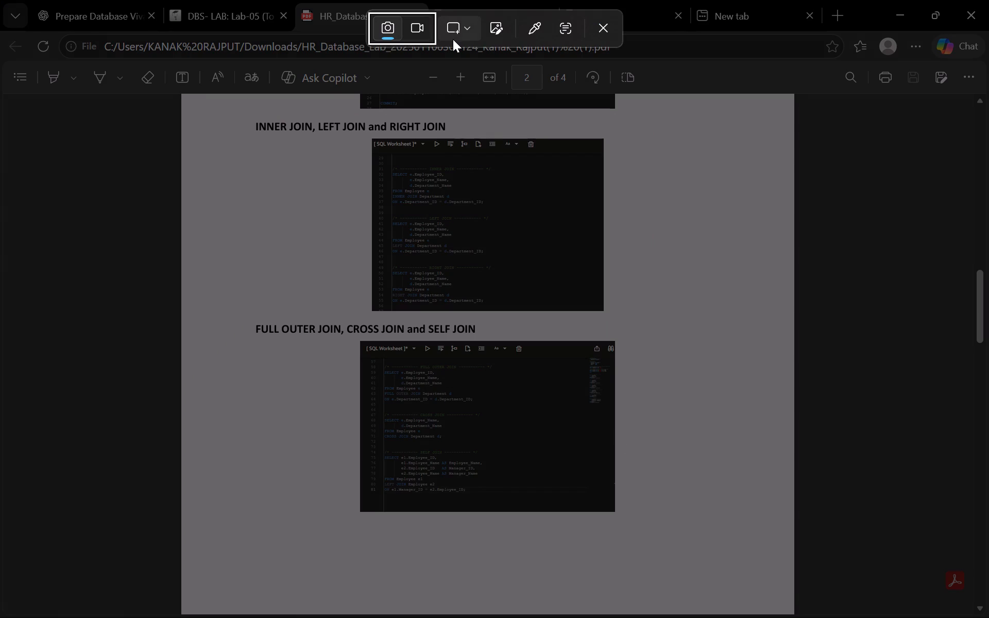
left_click(453, 39)
left_click(453, 39)
left_click_drag(249, 317, 636, 530)
Paste the FULL OUTER, CROSS and SELF JOIN screenshot on slide 7 in PowerPoint and position it below the first JOIN picture.
left_click(723, 603)
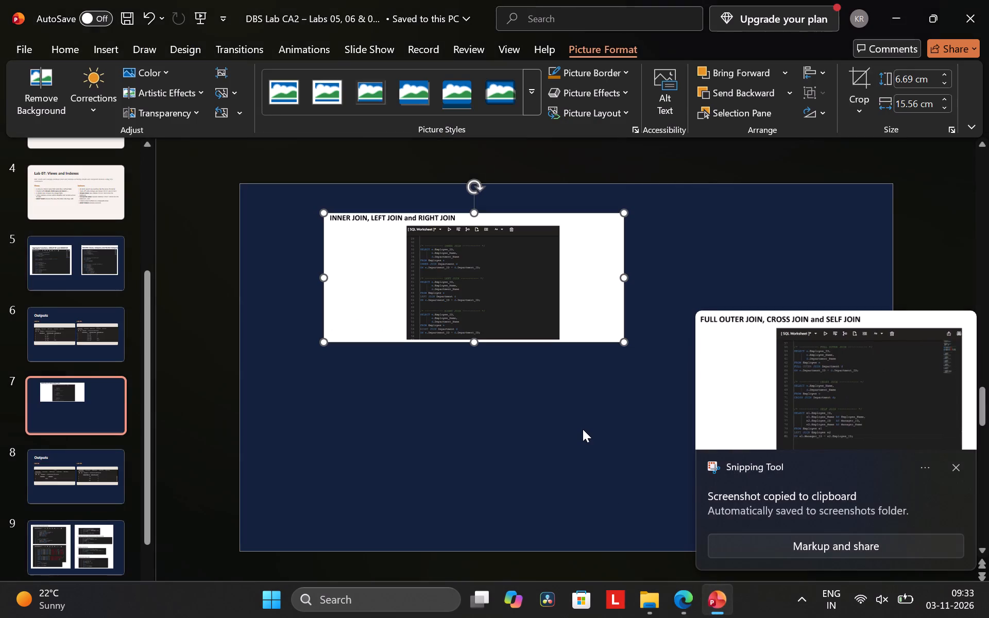
left_click(583, 428)
key("ctrl+v")
left_click_drag(578, 366, 490, 444)
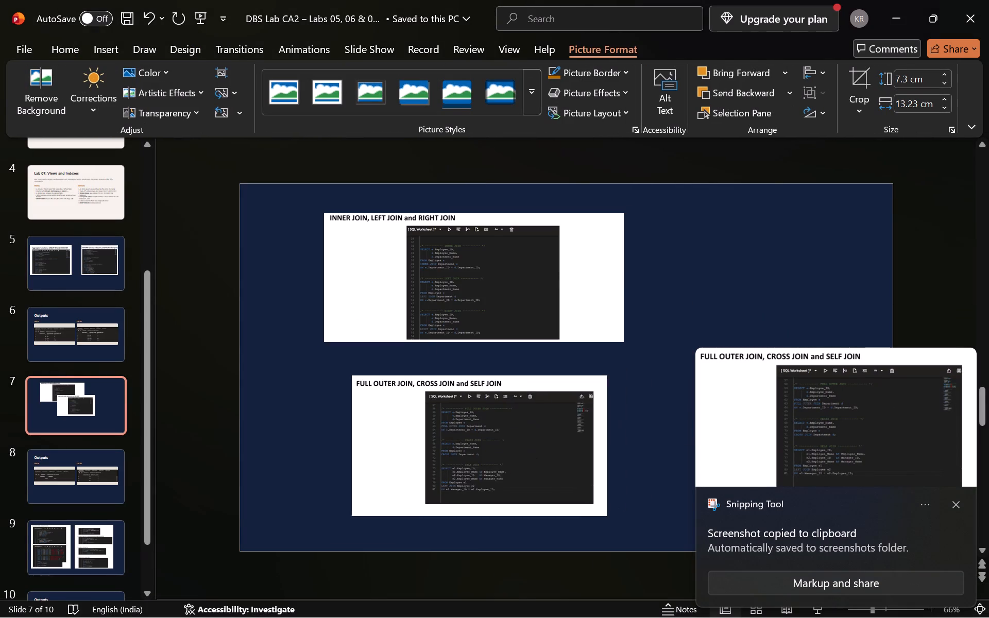
left_click_drag(490, 444, 474, 443)
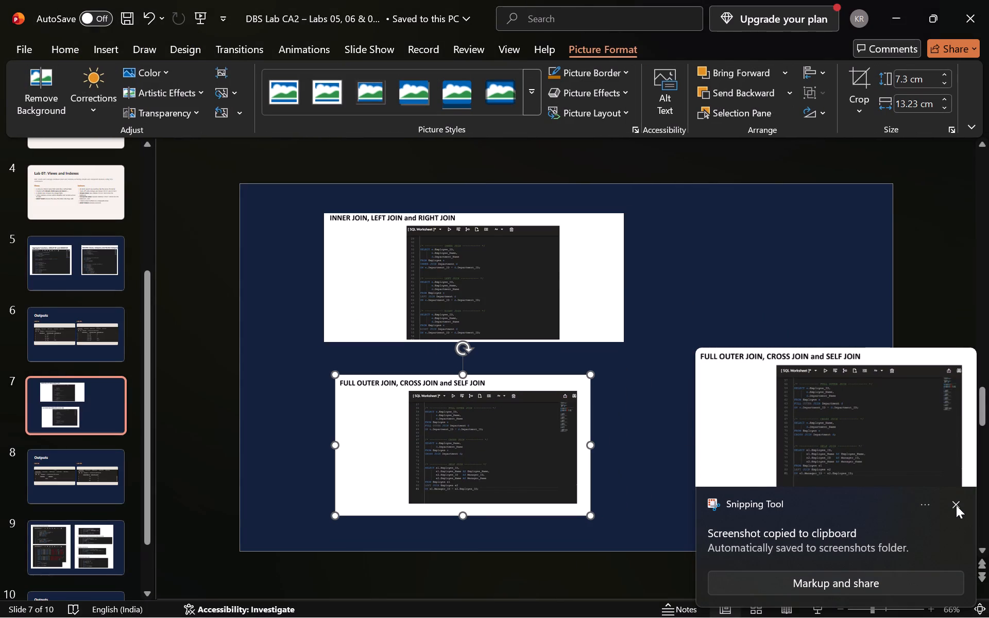
left_click(956, 505)
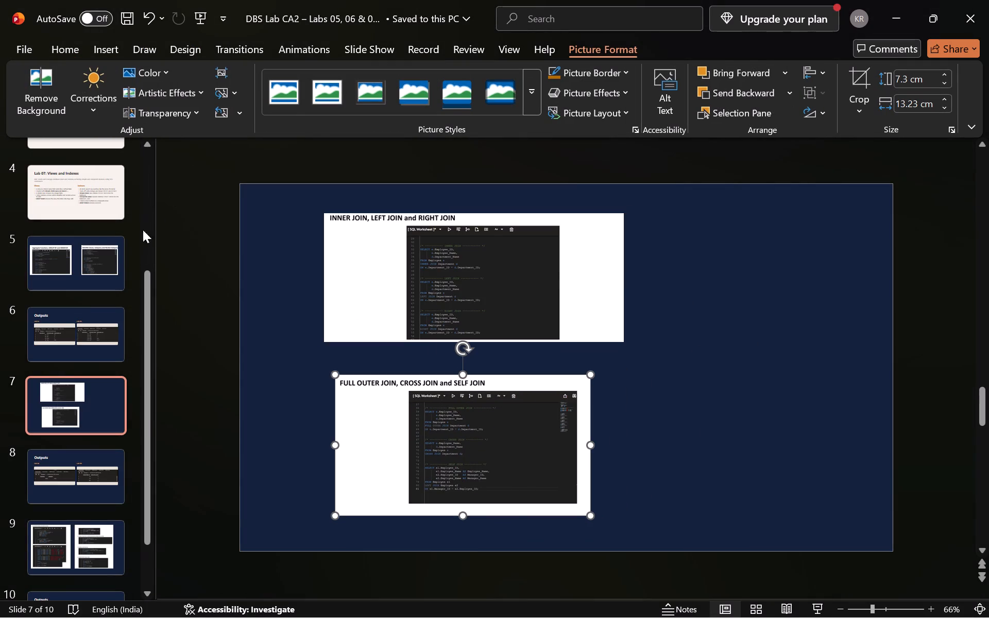
Review every slide of the presentation in order, from the title slide through the final Lab 07 Outputs slide.
left_click(206, 238)
key("Left")
key("Left")
key("Left")
key("Left")
key("Left")
key("Left")
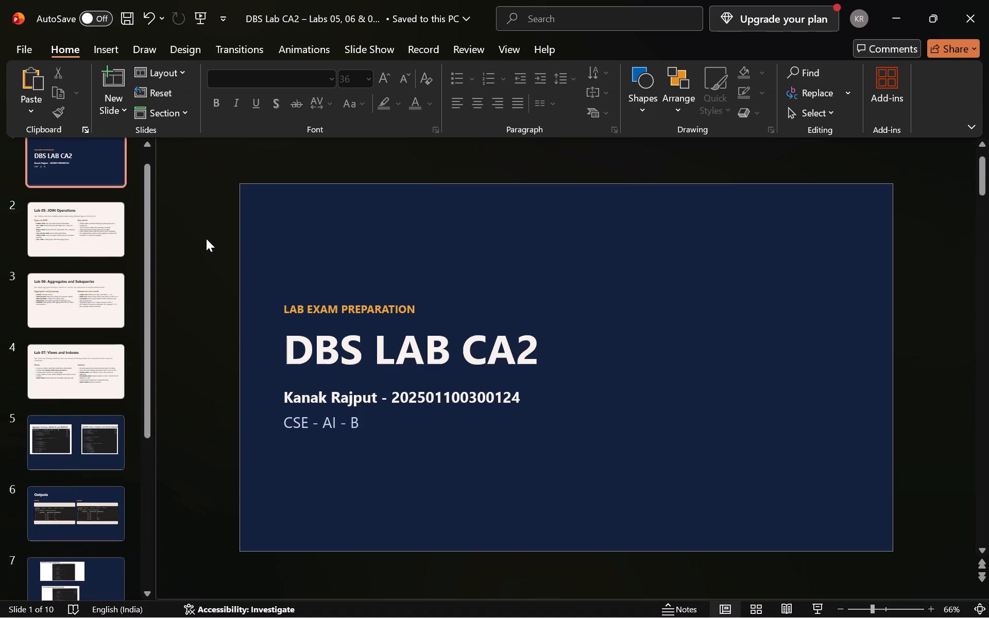
key("Right")
key("Right")
key("Right")
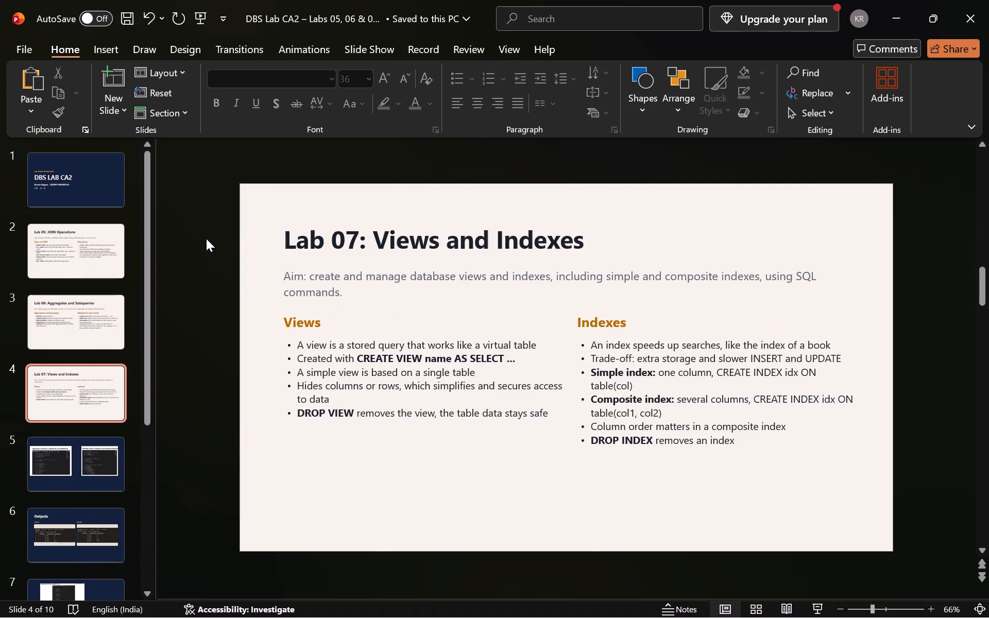
key("Right")
key("Right")
key("Right")
key("Right")
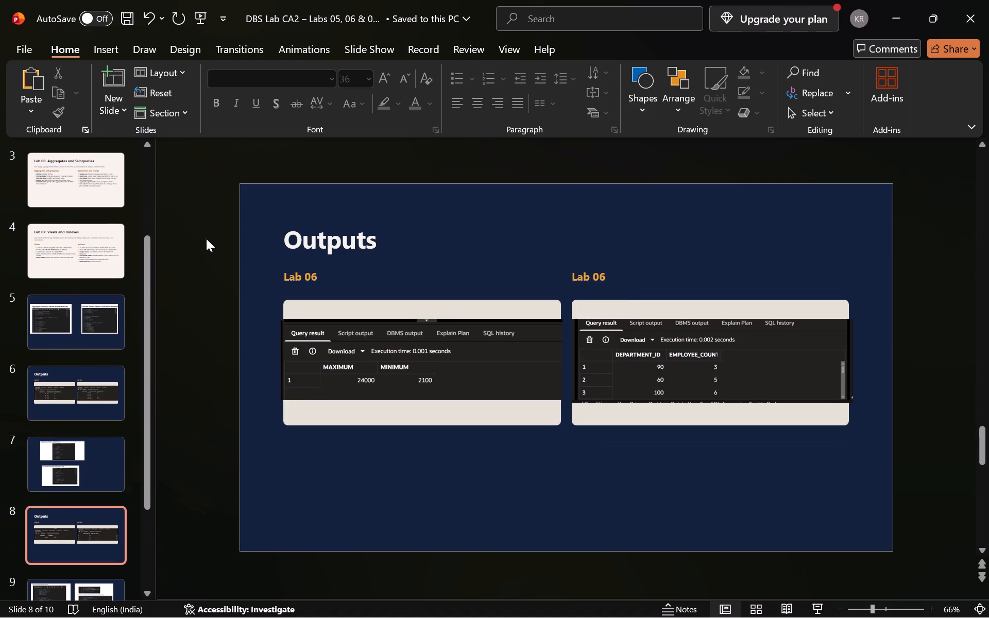
key("Right")
key("Right")
key("Right")
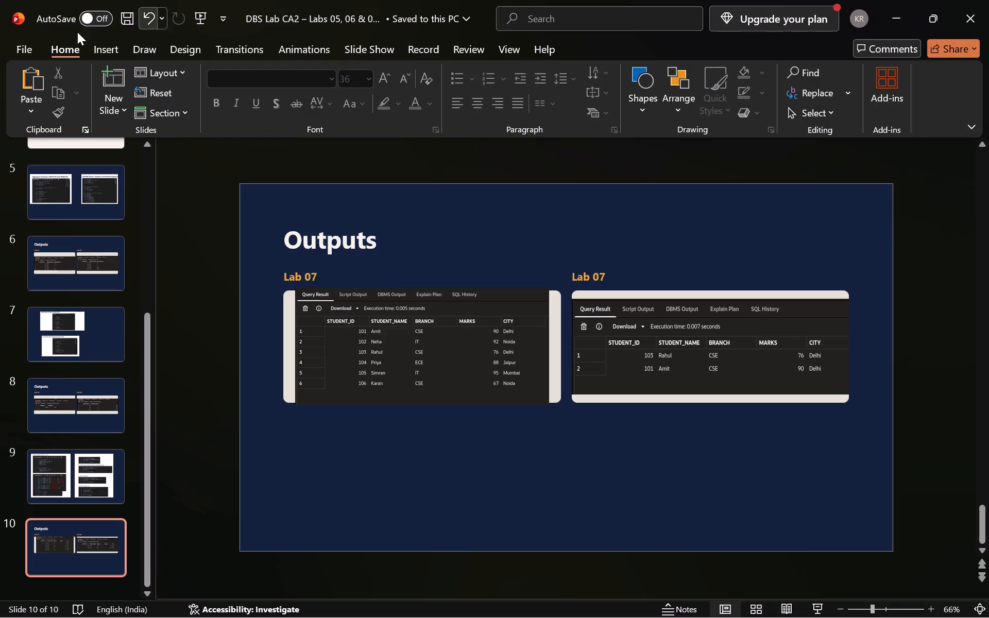
Start saving the presentation as a new copy in the Downloads folder and clear the proposed file name.
left_click(13, 44)
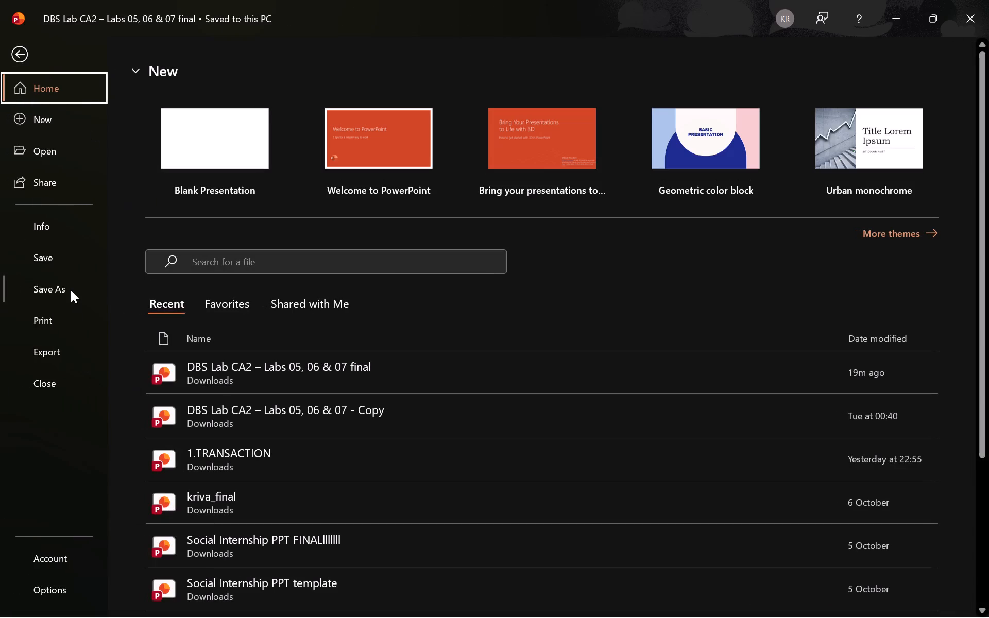
left_click(71, 290)
left_click(497, 174)
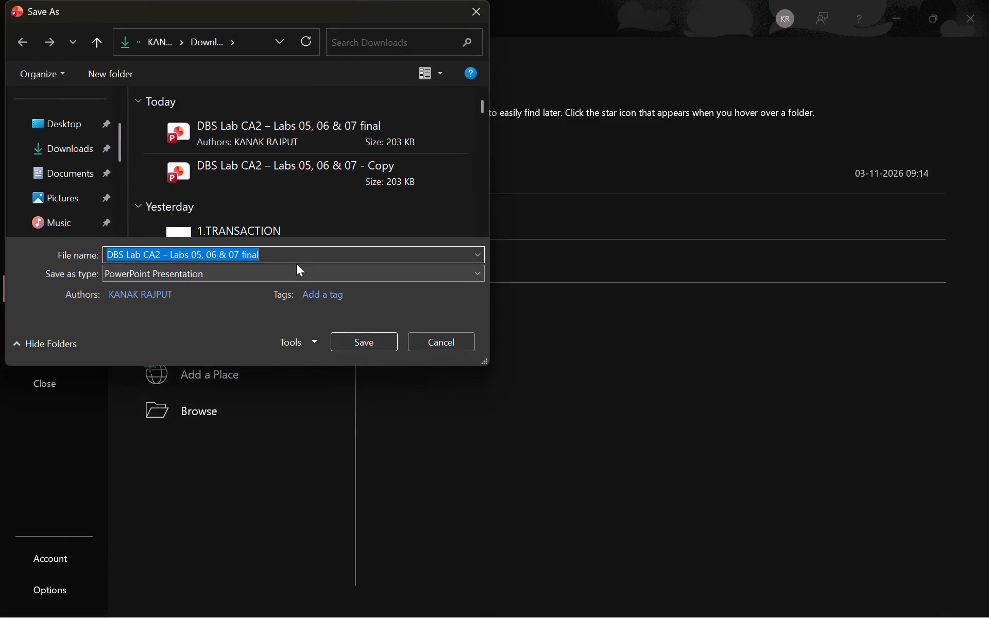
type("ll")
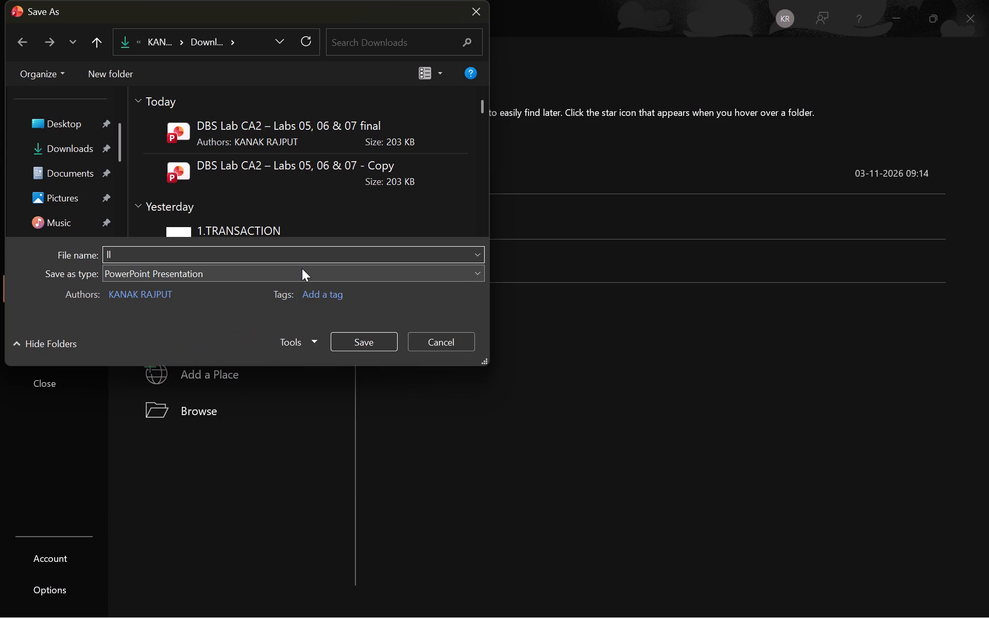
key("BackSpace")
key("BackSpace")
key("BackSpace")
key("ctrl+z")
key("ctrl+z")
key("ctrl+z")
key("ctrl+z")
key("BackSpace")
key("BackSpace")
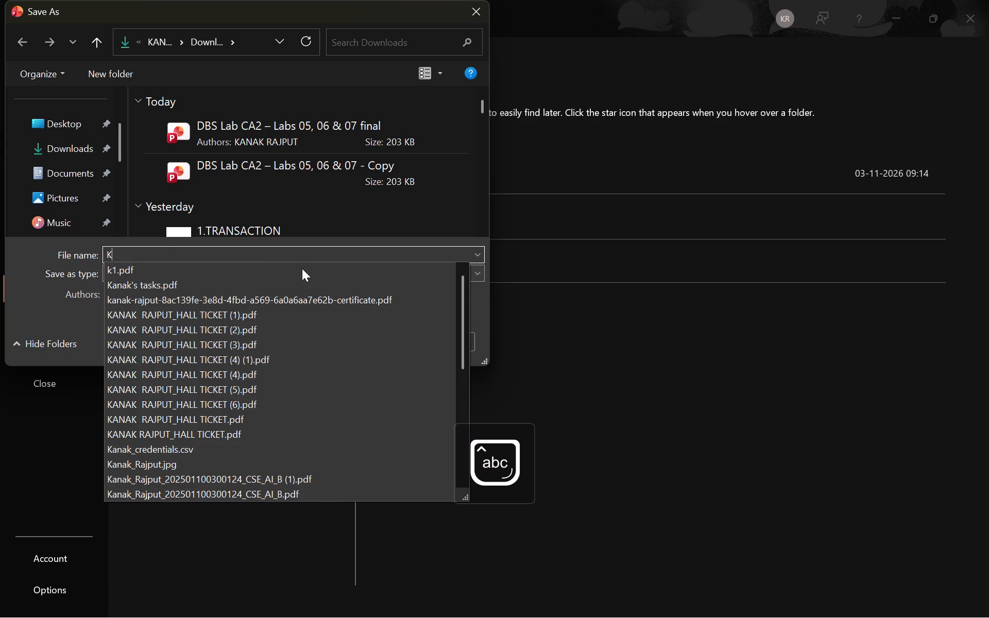
Name the presentation copy with the student's name followed by _CSEAI_B_DBS_CA2 and save it in Downloads as a PowerPoint Presentation.
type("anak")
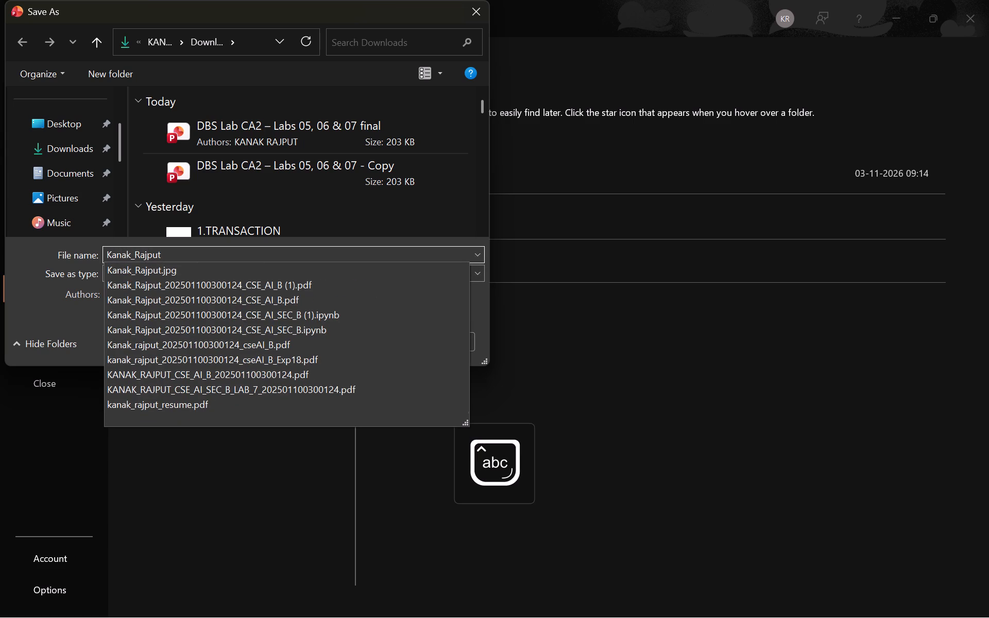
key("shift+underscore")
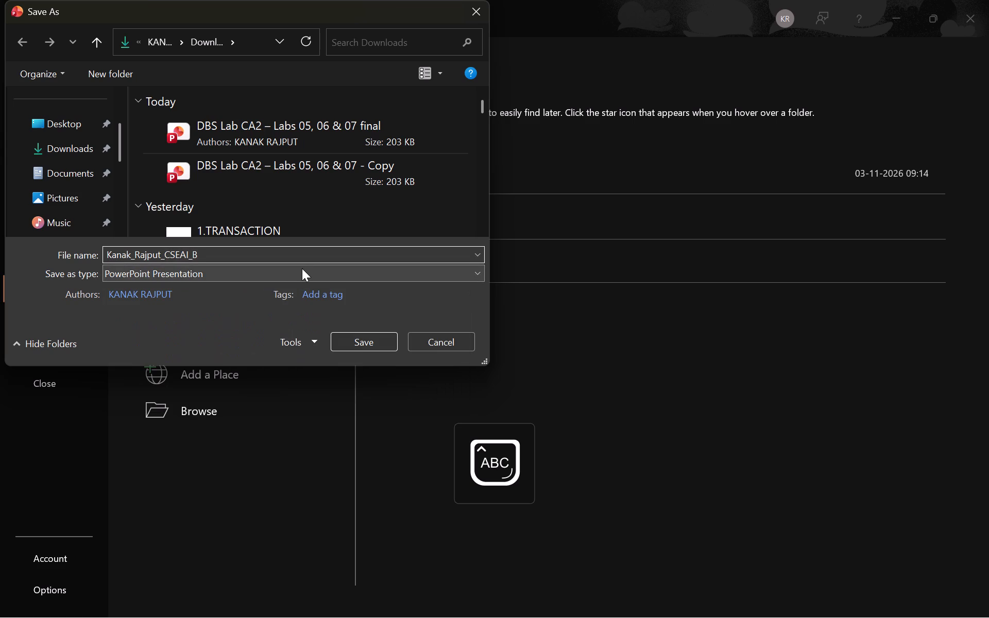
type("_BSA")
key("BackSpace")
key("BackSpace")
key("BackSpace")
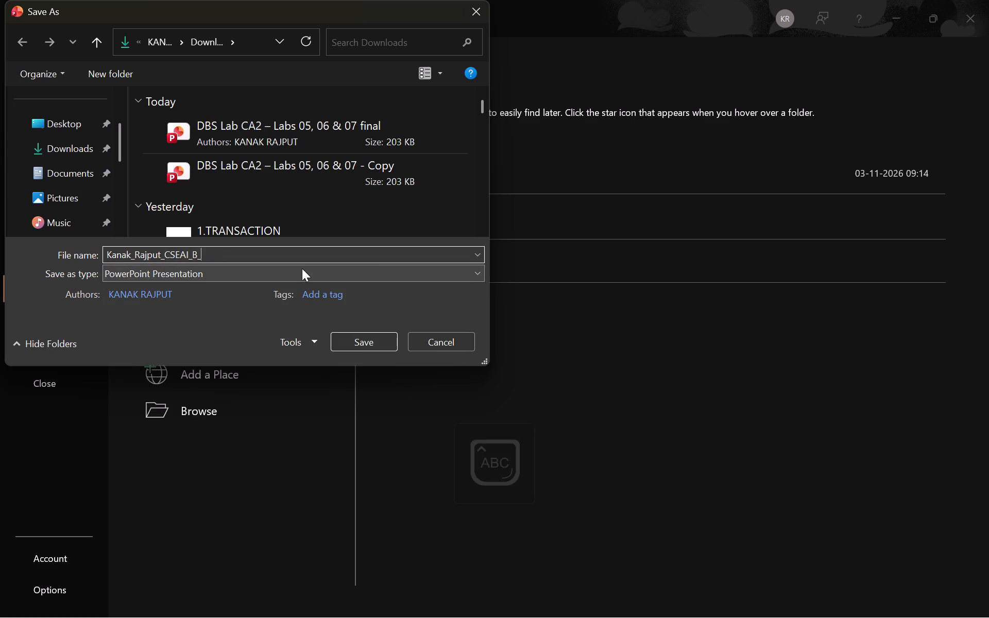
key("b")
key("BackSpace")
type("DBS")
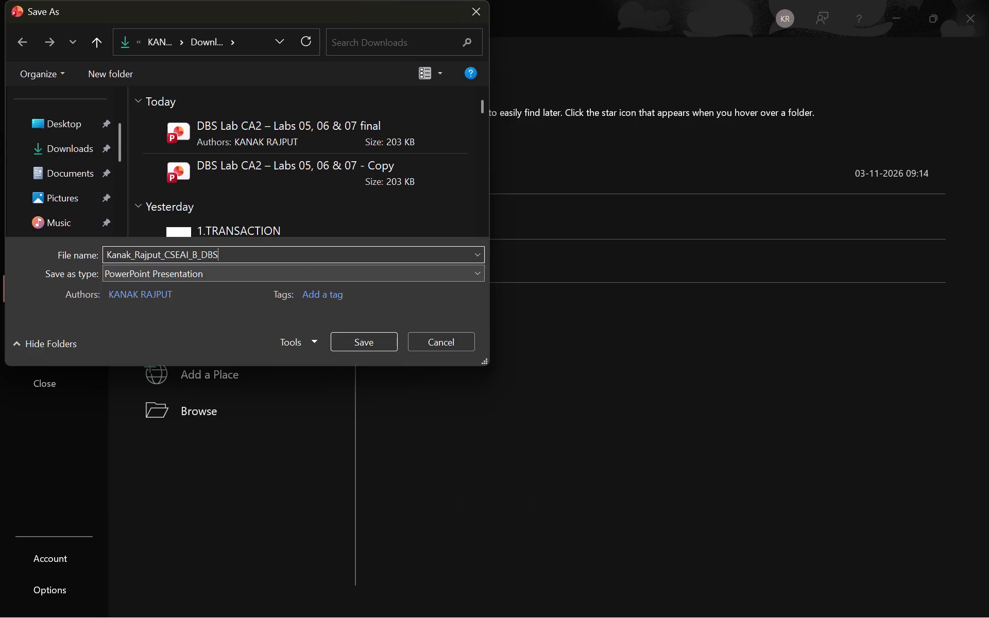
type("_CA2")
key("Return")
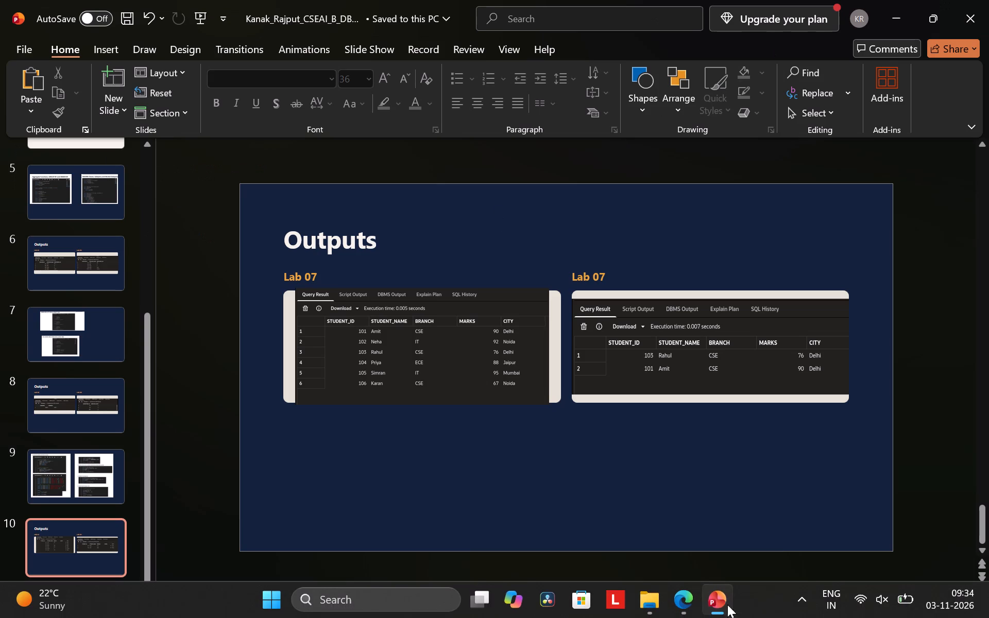
Switch to the Edge window that holds the lab PDFs.
left_click(688, 615)
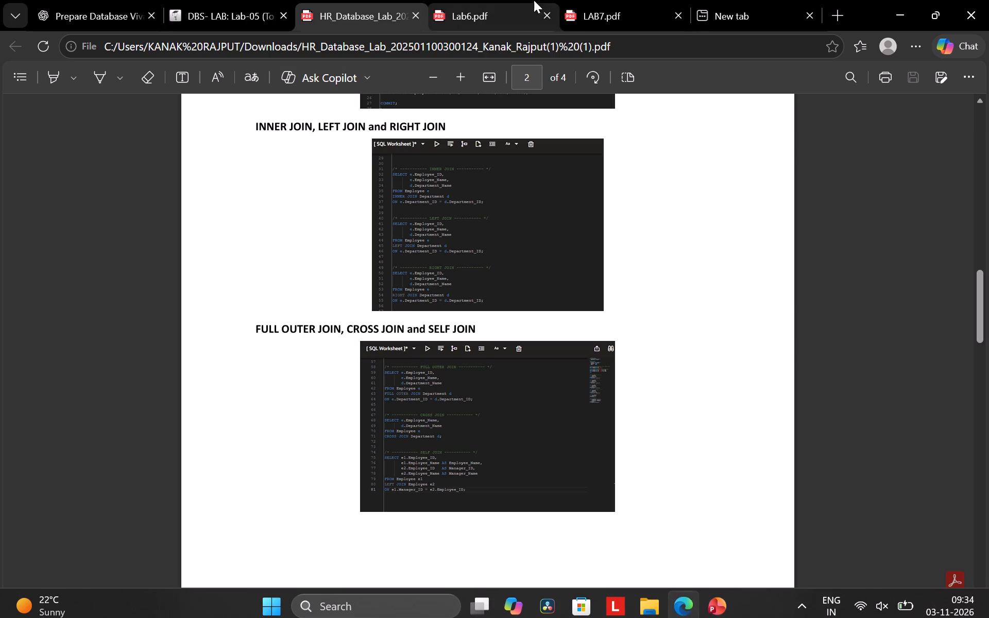
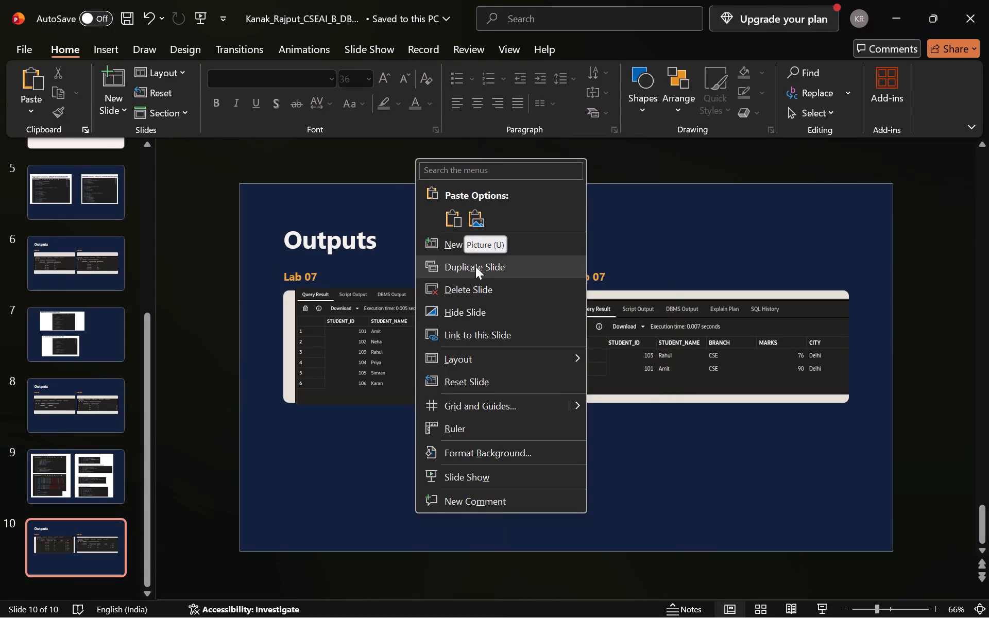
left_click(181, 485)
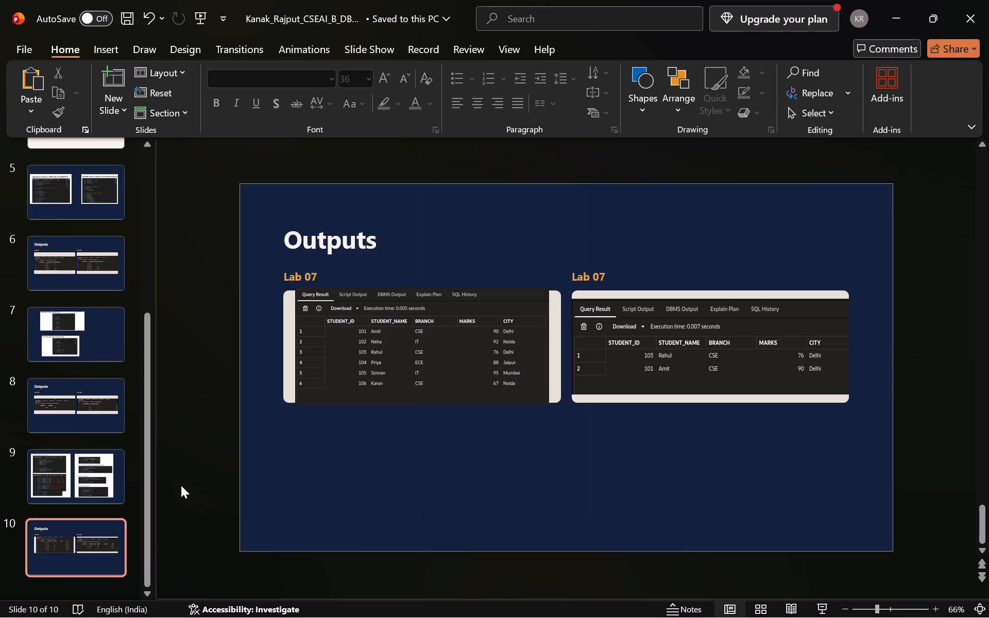
Look back through the saved presentation's slides in reverse order, from the final Lab 07 Outputs slide to the title slide.
key("Right")
key("Left")
key("Left")
key("Left")
key("Left")
key("Left")
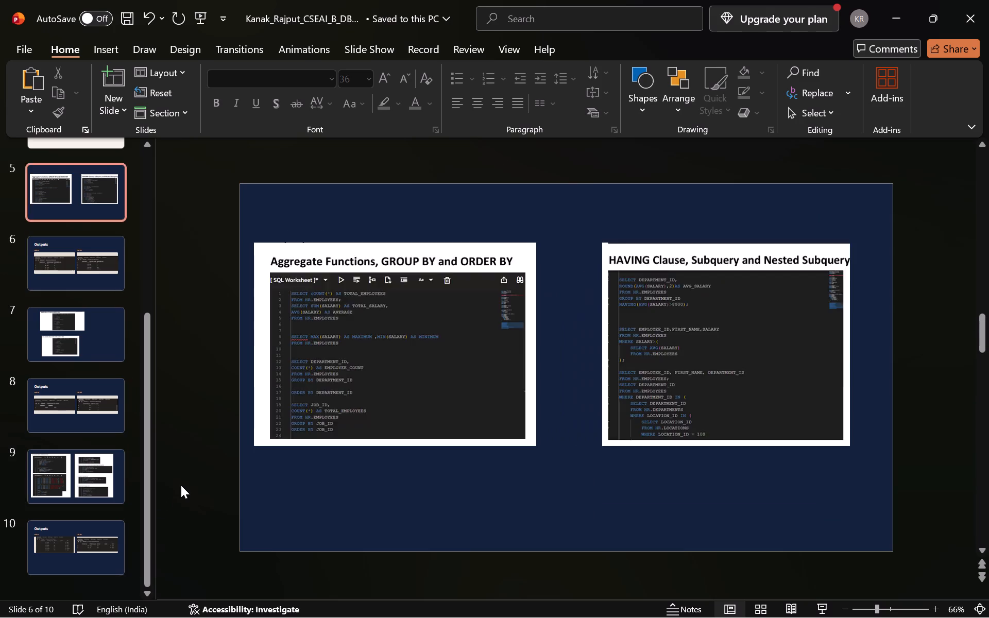
key("Left")
key("Left")
key("Left")
key("Left")
key("Left")
key("Left")
key("Left")
key("Left")
key("Left")
key("Left")
key("Left")
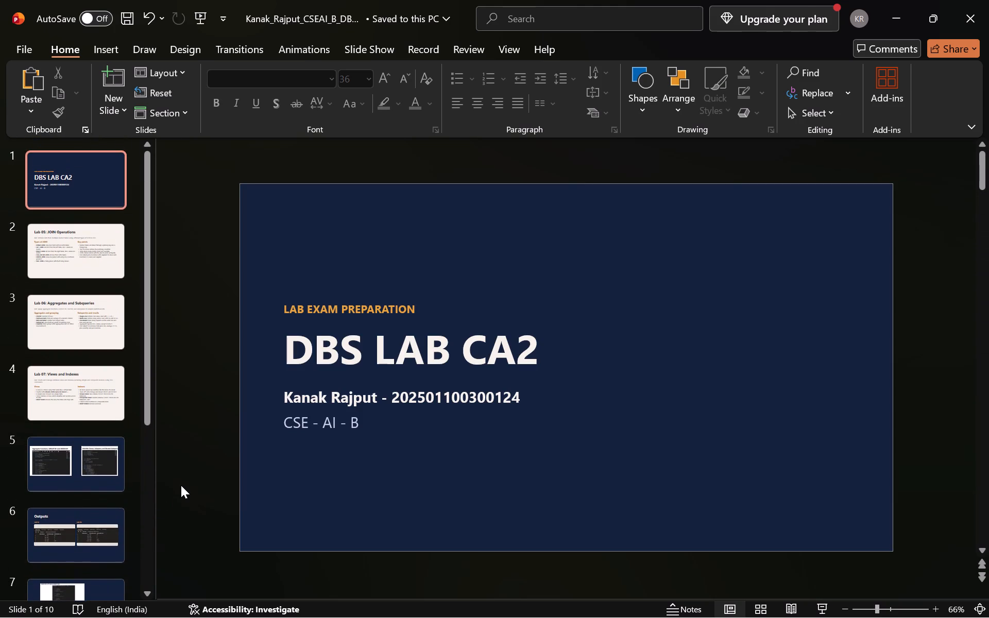
Delete the "LAB EXAM PREPARATION" line above the DBS LAB CA2 heading on the title slide.
key("Left")
key("Left")
key("Left")
left_click(388, 313)
left_click(437, 307)
double_click(423, 313)
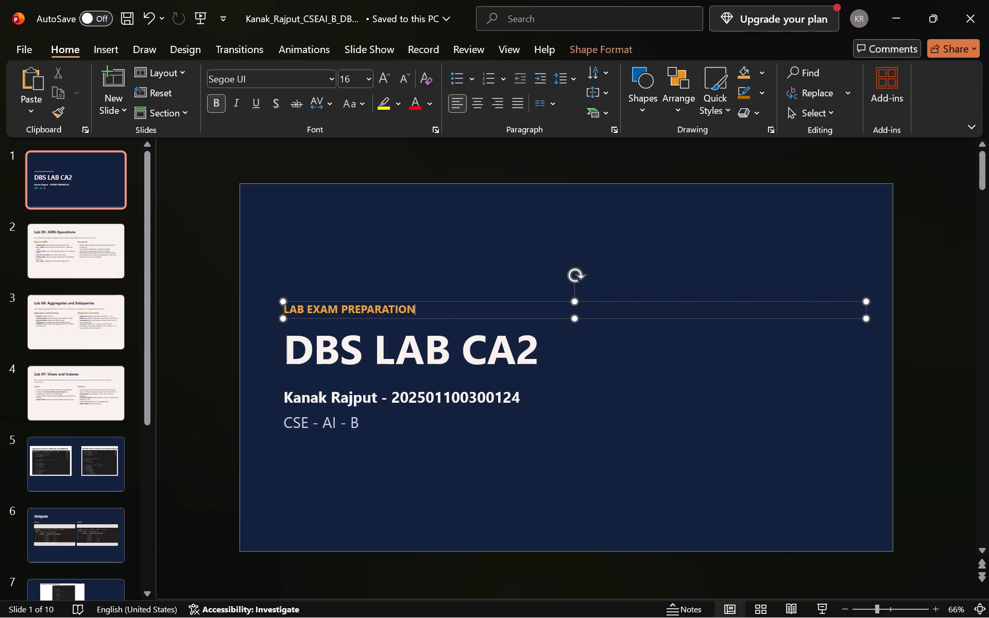
left_click(423, 313)
left_click(410, 314)
key("Right")
key("BackSpace")
key("BackSpace")
key("BackSpace")
key("BackSpace")
key("BackSpace")
key("BackSpace")
key("BackSpace")
key("BackSpace")
key("BackSpace")
key("BackSpace")
key("BackSpace")
key("BackSpace")
key("BackSpace")
key("BackSpace")
key("BackSpace")
key("BackSpace")
key("BackSpace")
key("BackSpace")
key("BackSpace")
key("BackSpace")
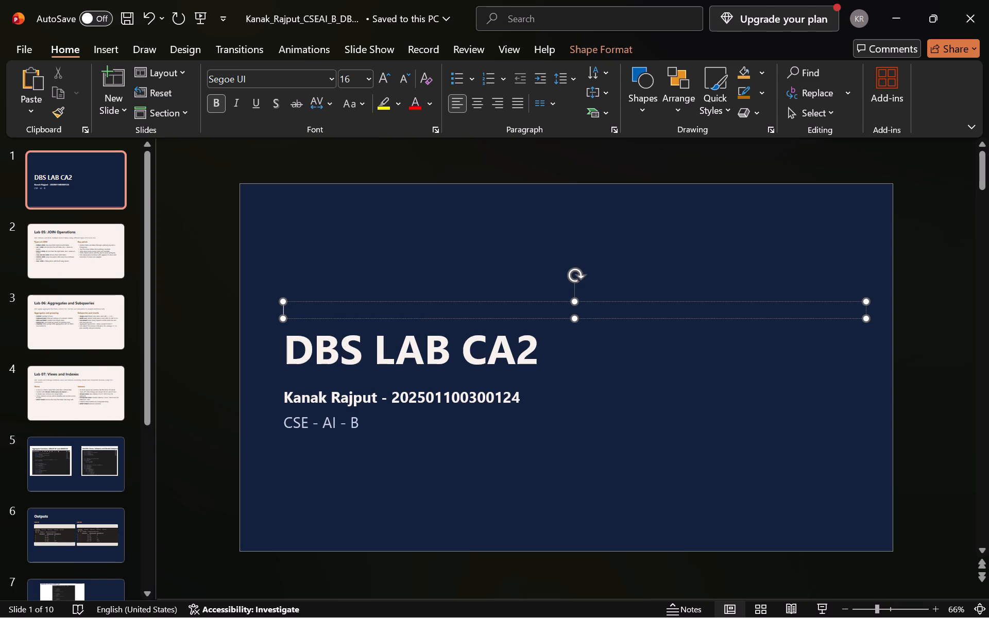
left_click(192, 314)
Review the slides in order from the title slide through the final Lab 07 Outputs slide and recheck the slide thumbnails.
key("Right")
key("Right")
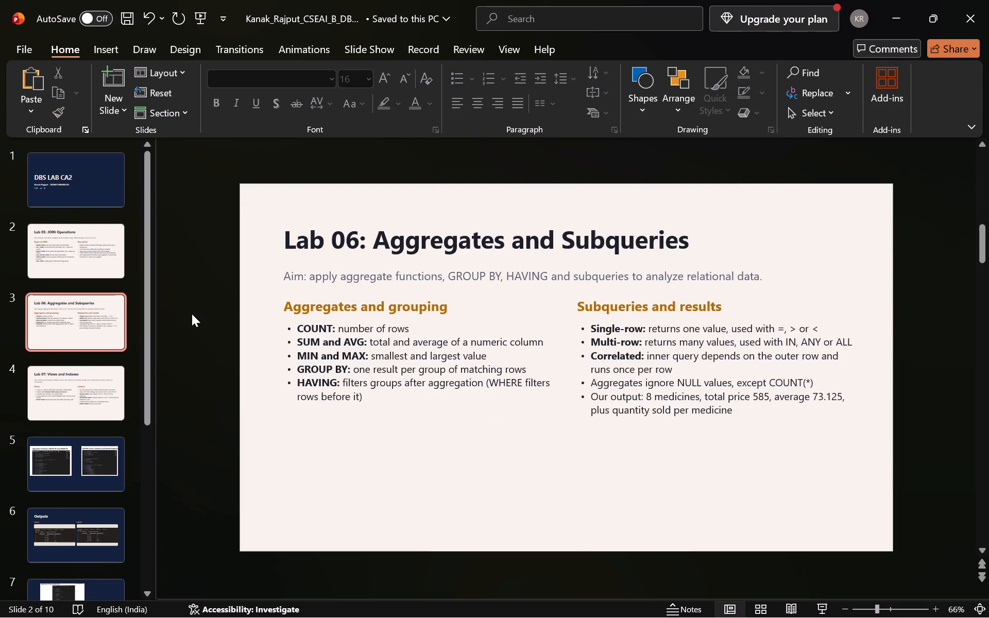
key("Right")
key("Right")
key("Right")
key("Right")
key("Right")
key("Right")
key("Right")
key("Right")
key("Right")
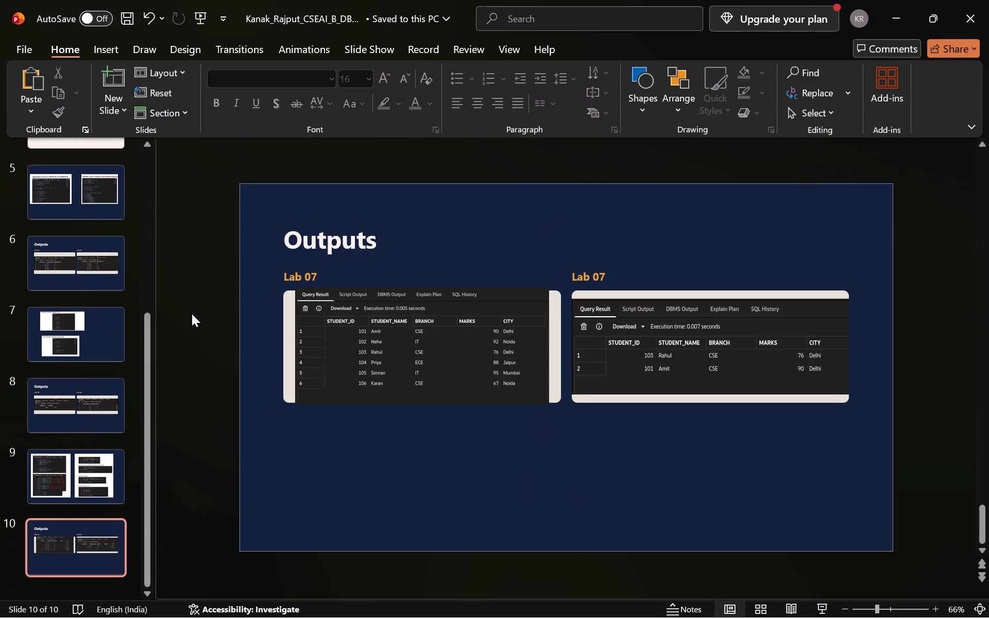
key("Right")
key("Right")
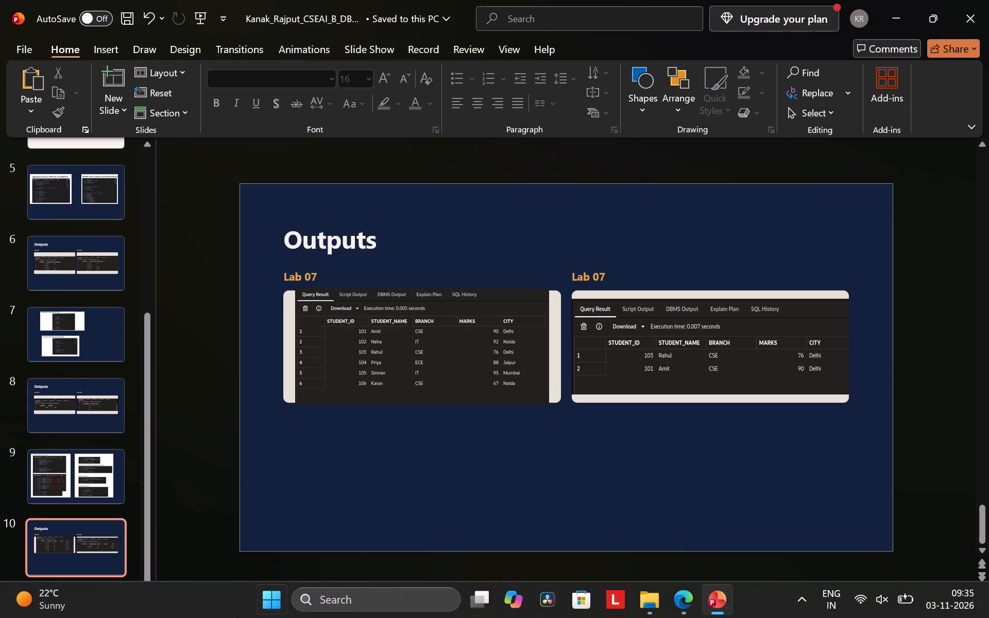
scroll(39, 432, "up", 7)
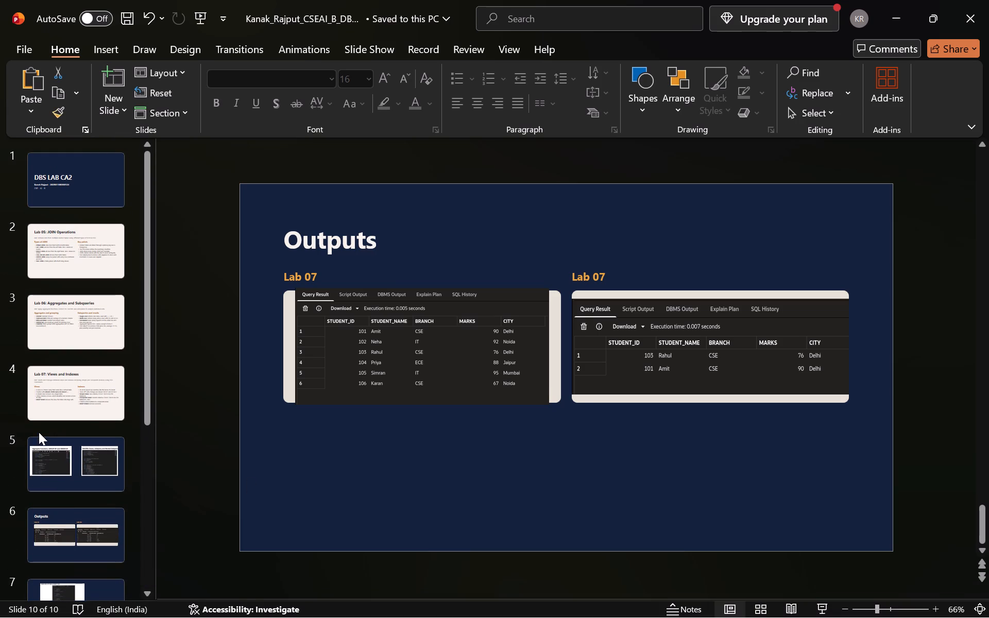
scroll(39, 432, "up", 7)
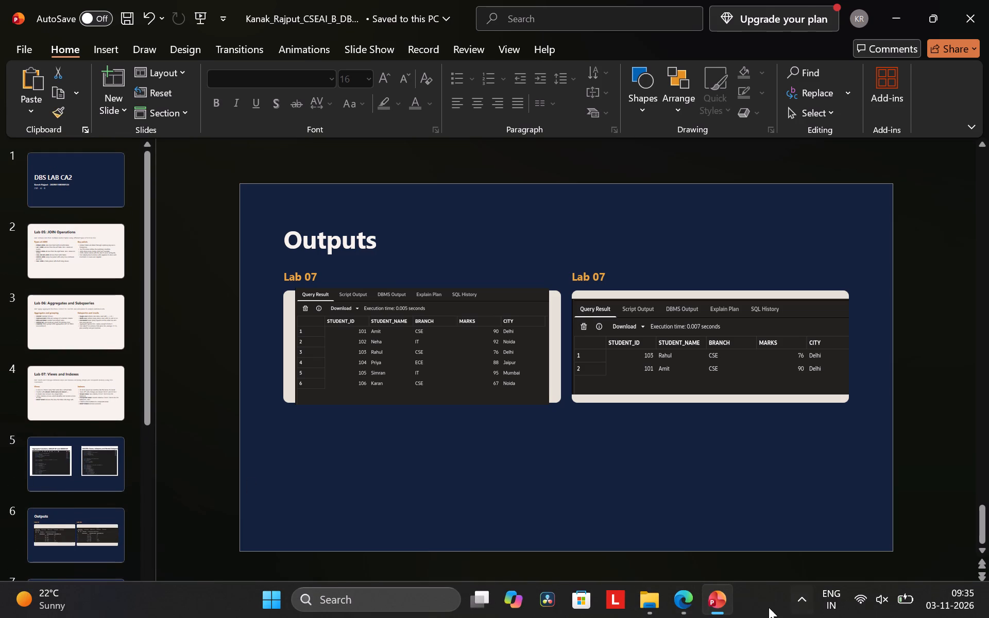